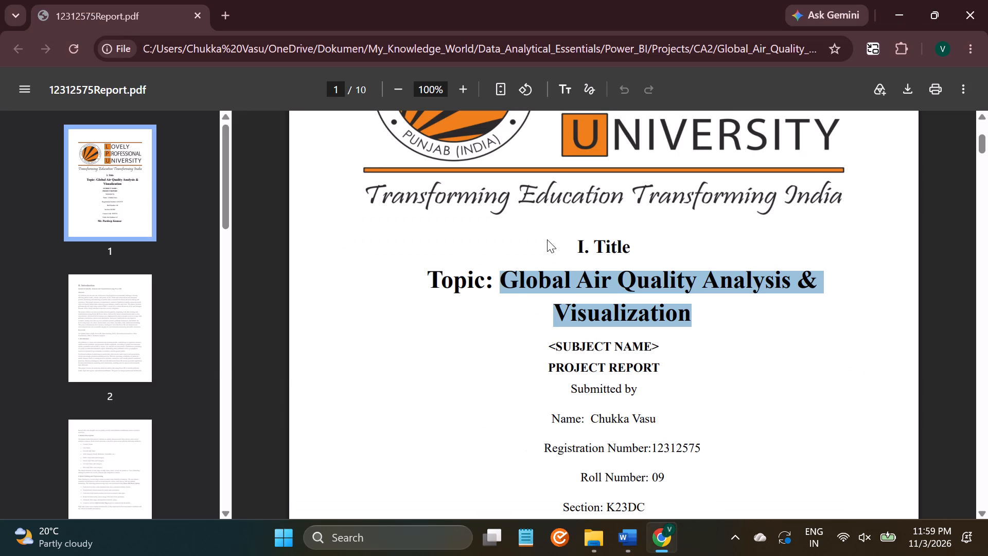
{"action": "scroll", "coordinate": [576, 307], "scroll_direction": "right", "scroll_amount": 1}
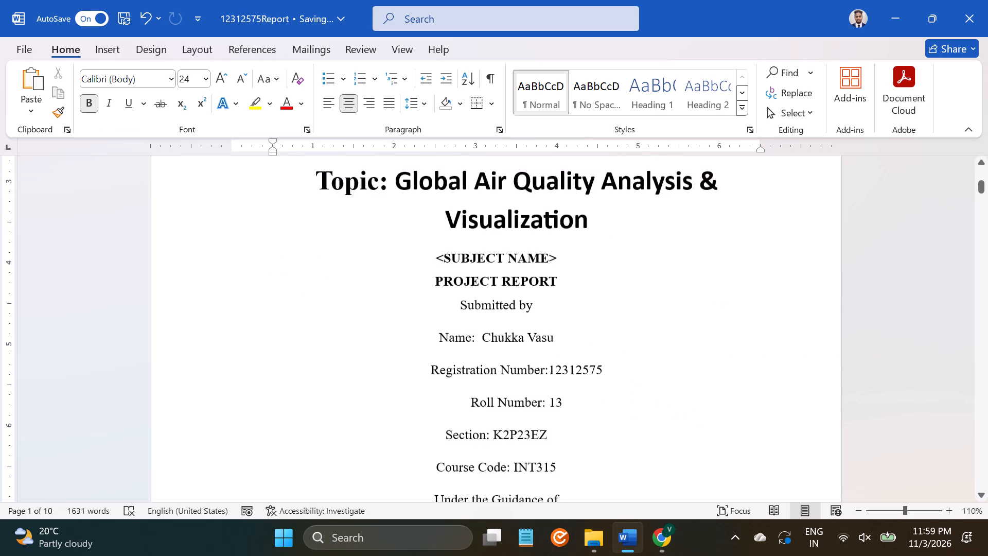
{"action": "scroll", "coordinate": [576, 307], "scroll_direction": "right", "scroll_amount": 1}
{"action": "scroll", "coordinate": [576, 307], "scroll_direction": "down", "scroll_amount": 1}
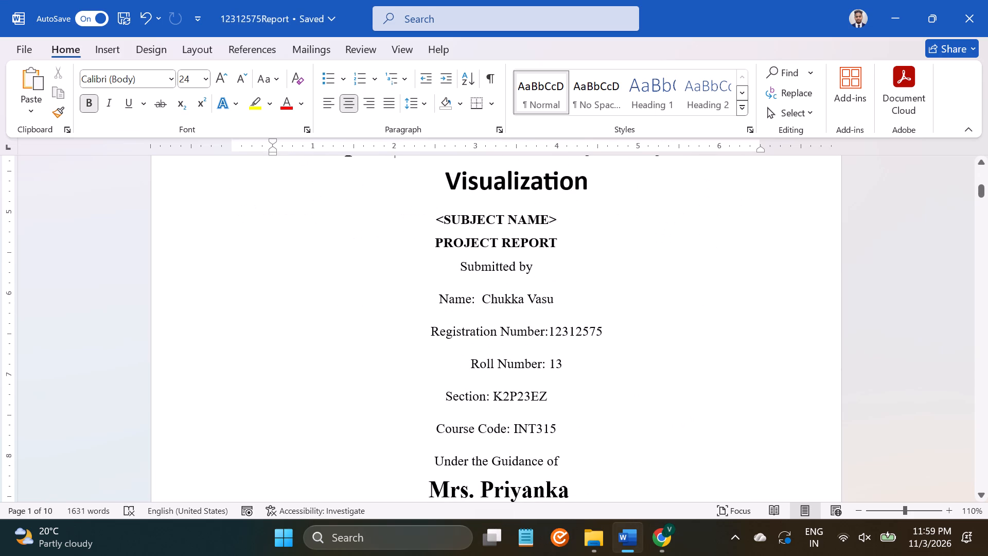
{"action": "scroll", "coordinate": [576, 307], "scroll_direction": "down", "scroll_amount": 2}
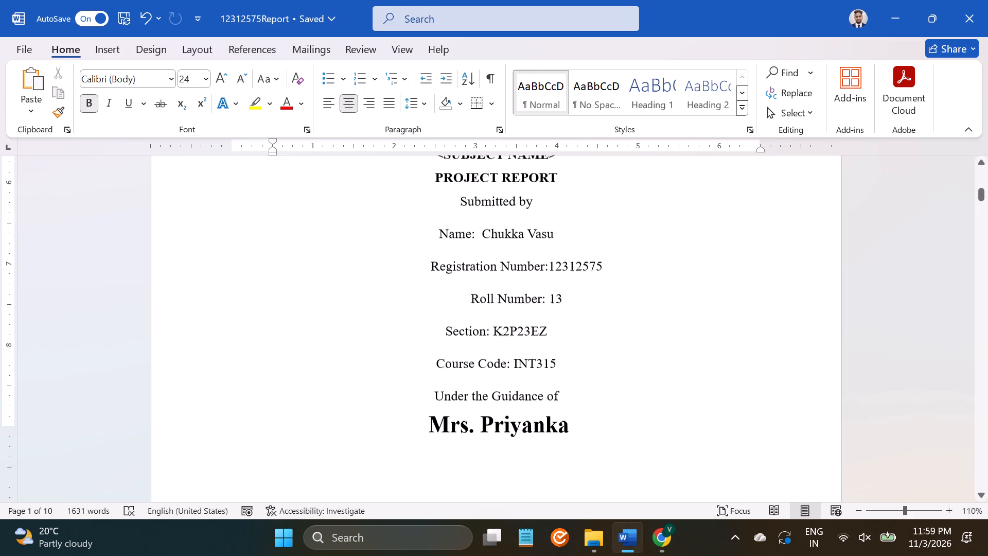
{"action": "scroll", "coordinate": [576, 307], "scroll_direction": "down", "scroll_amount": 1}
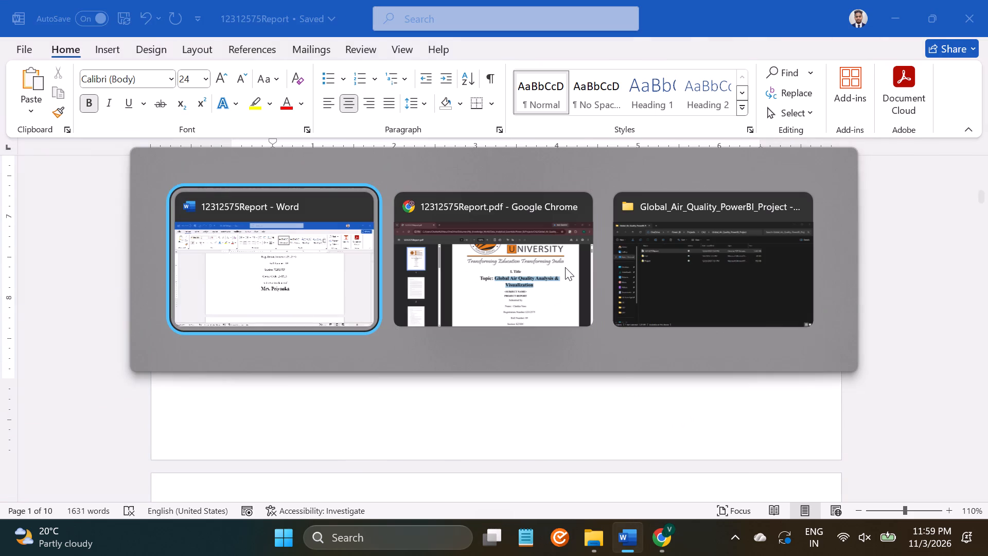
{"action": "scroll", "coordinate": [611, 345], "scroll_direction": "down", "scroll_amount": 2}
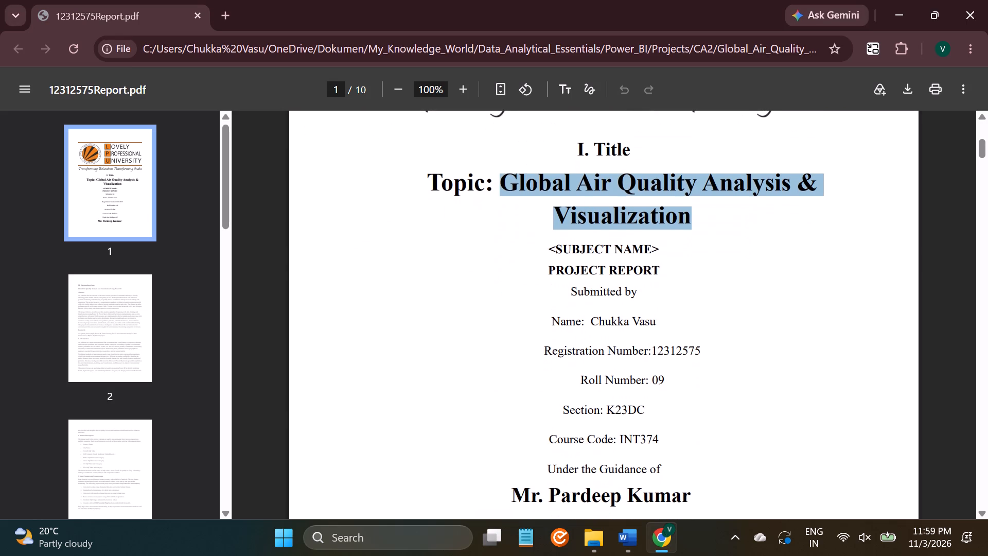
{"action": "scroll", "coordinate": [650, 424], "scroll_direction": "down", "scroll_amount": 1}
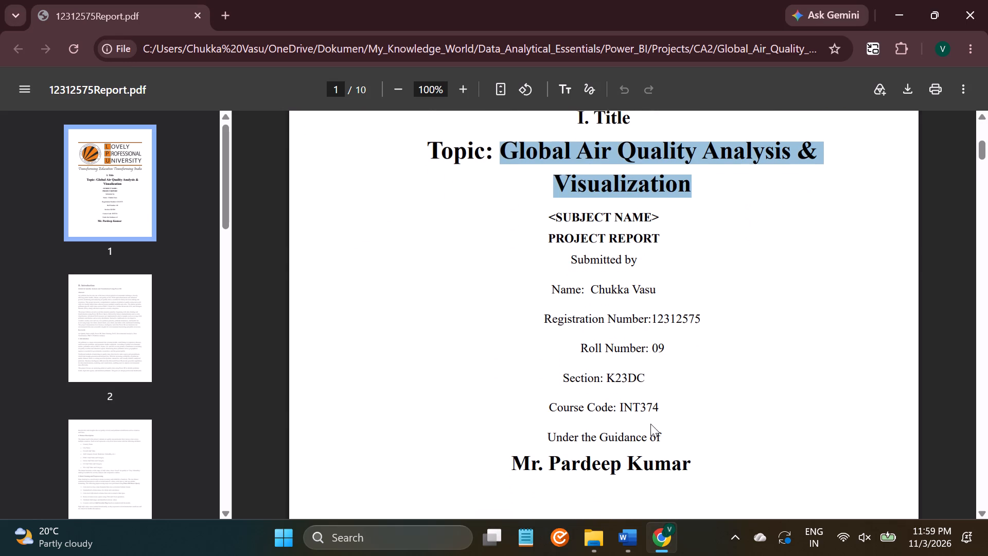
{"action": "scroll", "coordinate": [650, 424], "scroll_direction": "down", "scroll_amount": 1}
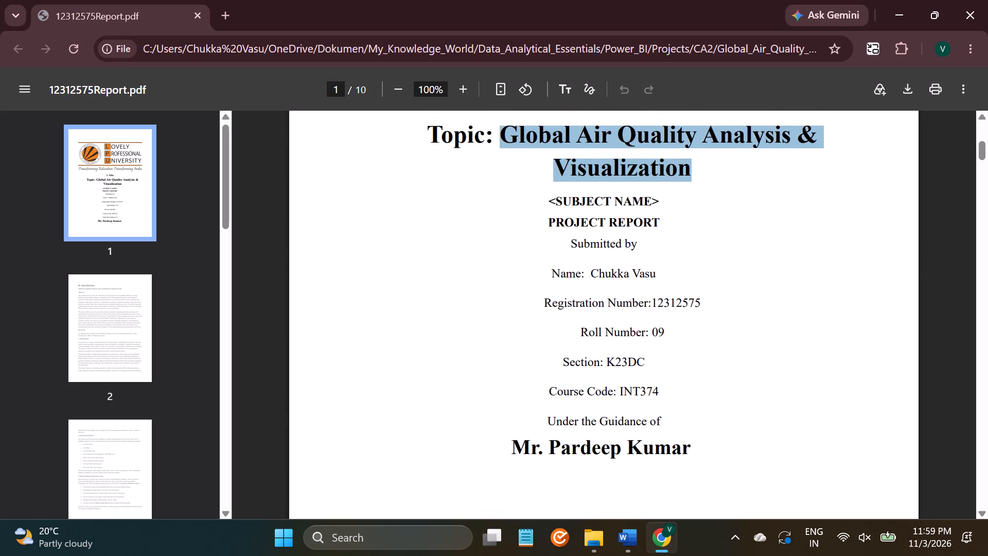
{"action": "left_click_drag", "start_coordinate": [511, 442], "coordinate": [702, 433]}
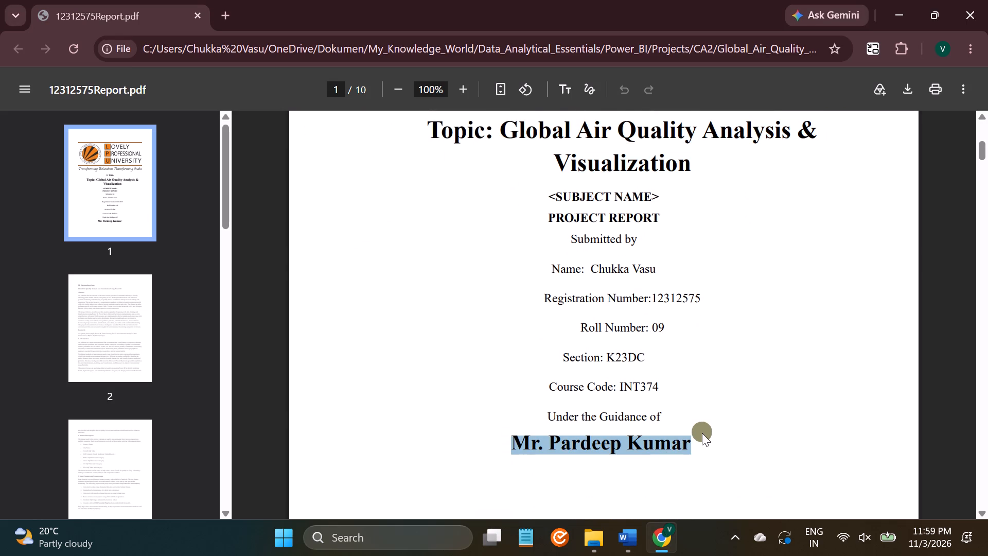
{"action": "key", "text": "ctrl+c"}
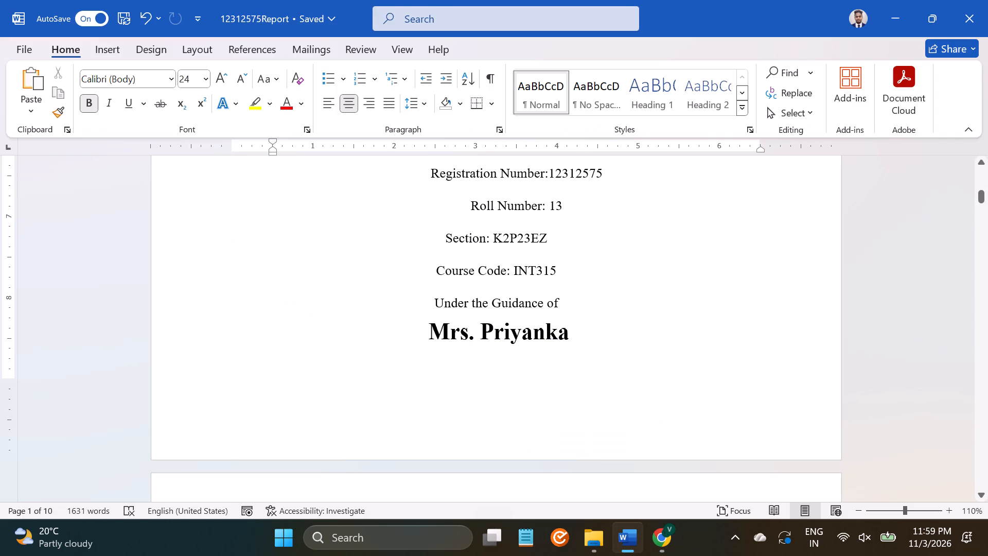
Switch to Word and replace the guide's name on the cover page with the copied name, including its title.
{"action": "left_click", "coordinate": [600, 332]}
{"action": "key", "text": "BackSpace"}
{"action": "key", "text": "BackSpace"}
{"action": "key", "text": "BackSpace"}
{"action": "key", "text": "BackSpace"}
{"action": "key", "text": "BackSpace"}
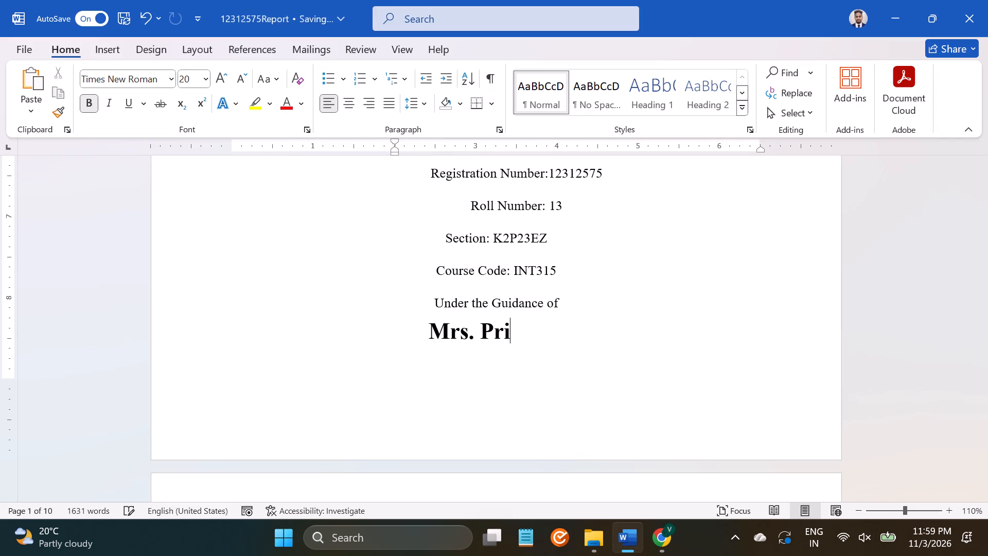
{"action": "key", "text": "BackSpace"}
{"action": "key", "text": "BackSpace"}
{"action": "key", "text": "BackSpace"}
{"action": "key", "text": "BackSpace"}
{"action": "key", "text": "BackSpace"}
{"action": "key", "text": "BackSpace"}
{"action": "key", "text": "BackSpace"}
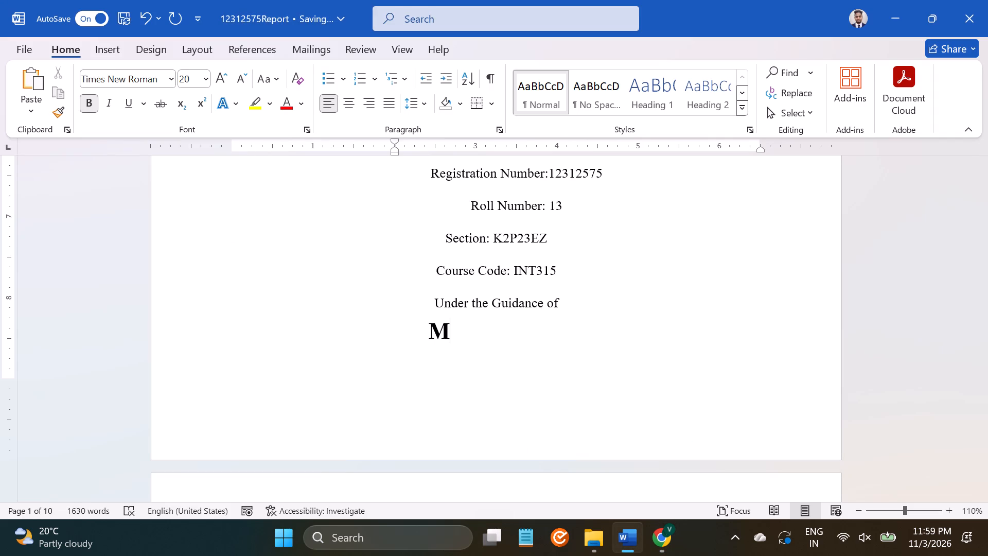
{"action": "key", "text": "ctrl+v"}
{"action": "left_click", "coordinate": [448, 332]}
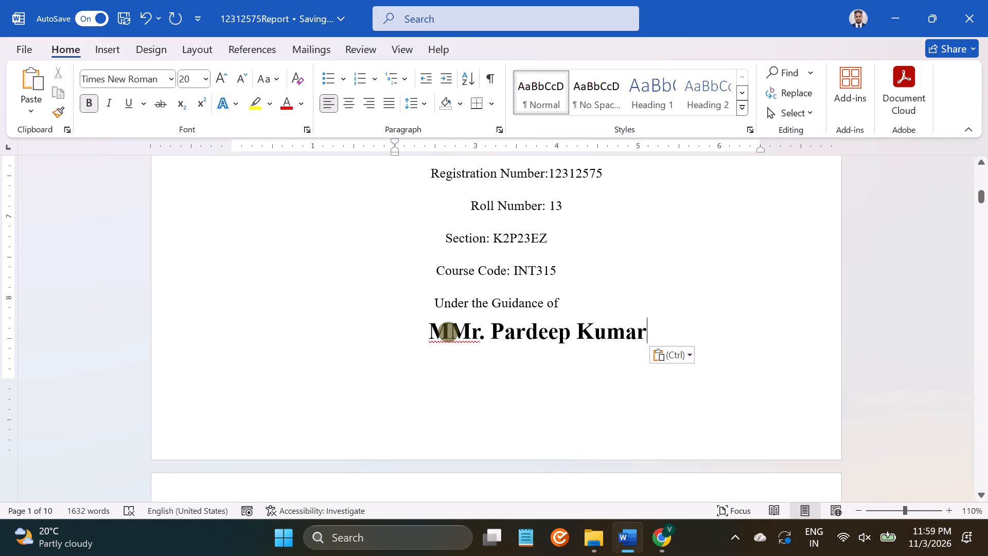
{"action": "key", "text": "Right"}
{"action": "key", "text": "BackSpace"}
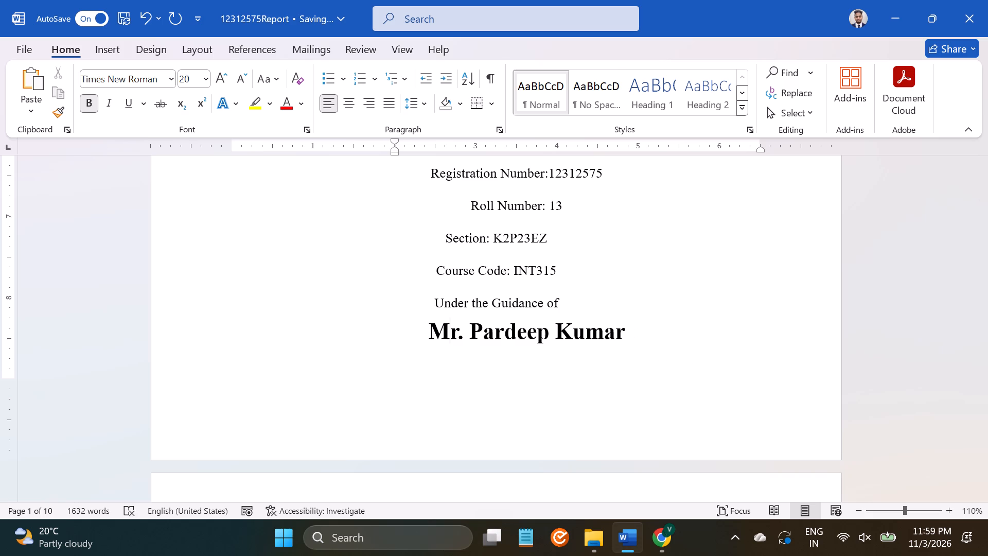
Remove the extra spaces before the guide's name so it sits centred under "Under the Guidance of".
{"action": "key", "text": "Left"}
{"action": "key", "text": "BackSpace"}
{"action": "key", "text": "BackSpace"}
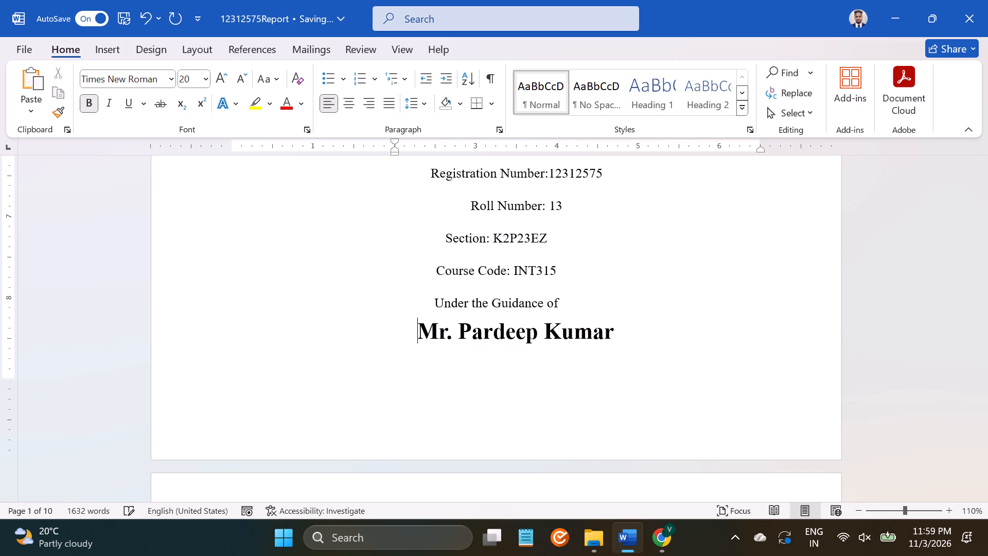
{"action": "key", "text": "BackSpace"}
{"action": "key", "text": "BackSpace"}
{"action": "key", "text": "BackSpace"}
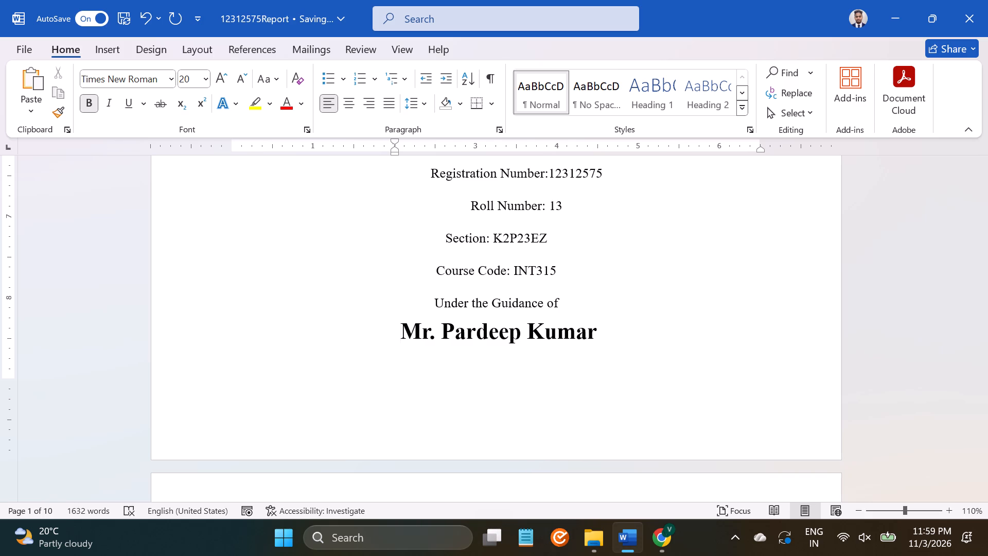
Change the course code on the cover page to INT374.
{"action": "scroll", "coordinate": [579, 336], "scroll_direction": "up", "scroll_amount": 1}
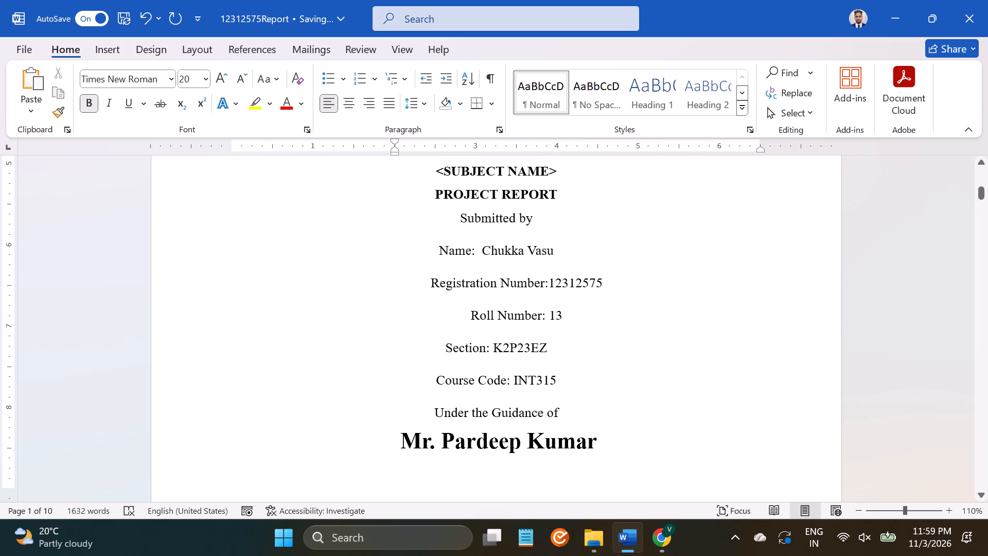
{"action": "left_click", "coordinate": [559, 372]}
{"action": "key", "text": "BackSpace"}
{"action": "key", "text": "BackSpace"}
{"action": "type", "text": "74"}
Change the section on the cover page to K23DC.
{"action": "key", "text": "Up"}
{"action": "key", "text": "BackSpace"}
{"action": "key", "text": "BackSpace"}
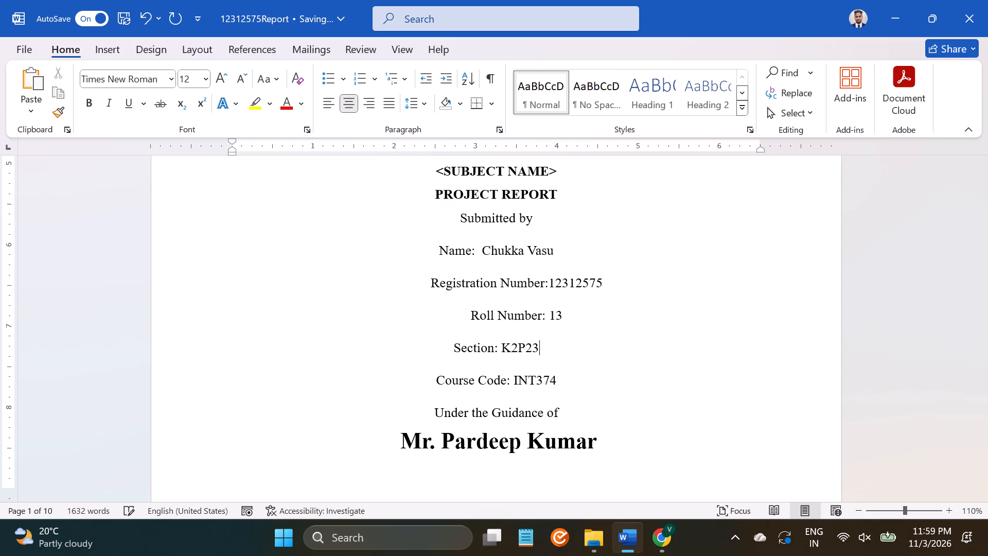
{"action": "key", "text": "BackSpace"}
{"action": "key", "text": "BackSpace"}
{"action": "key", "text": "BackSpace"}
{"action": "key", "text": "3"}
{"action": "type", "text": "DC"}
Replace the roll number on the cover page with the one given in the PDF report.
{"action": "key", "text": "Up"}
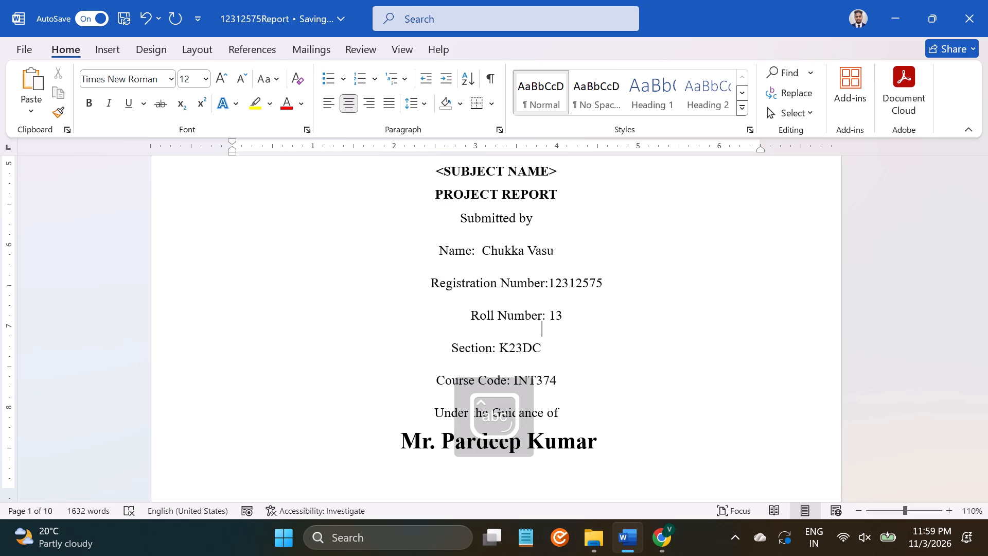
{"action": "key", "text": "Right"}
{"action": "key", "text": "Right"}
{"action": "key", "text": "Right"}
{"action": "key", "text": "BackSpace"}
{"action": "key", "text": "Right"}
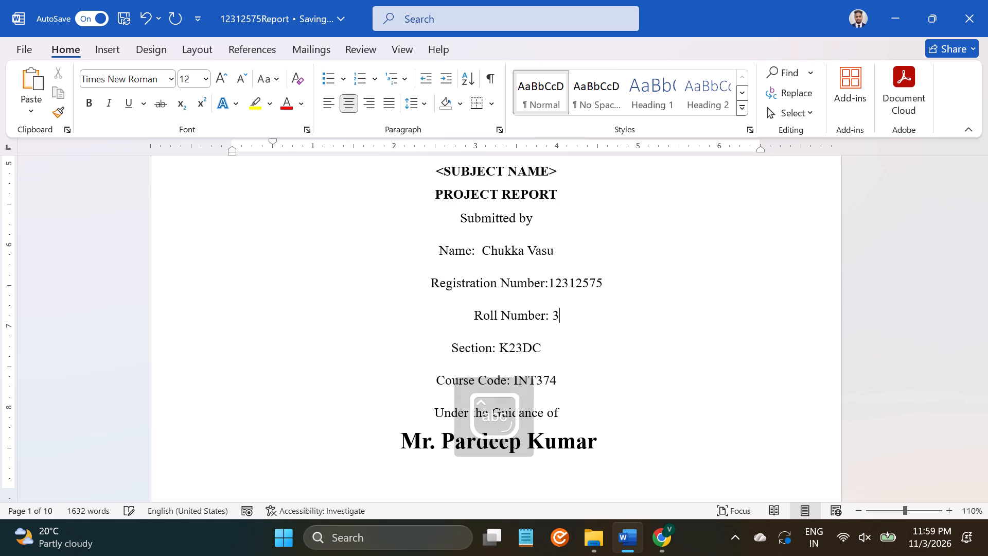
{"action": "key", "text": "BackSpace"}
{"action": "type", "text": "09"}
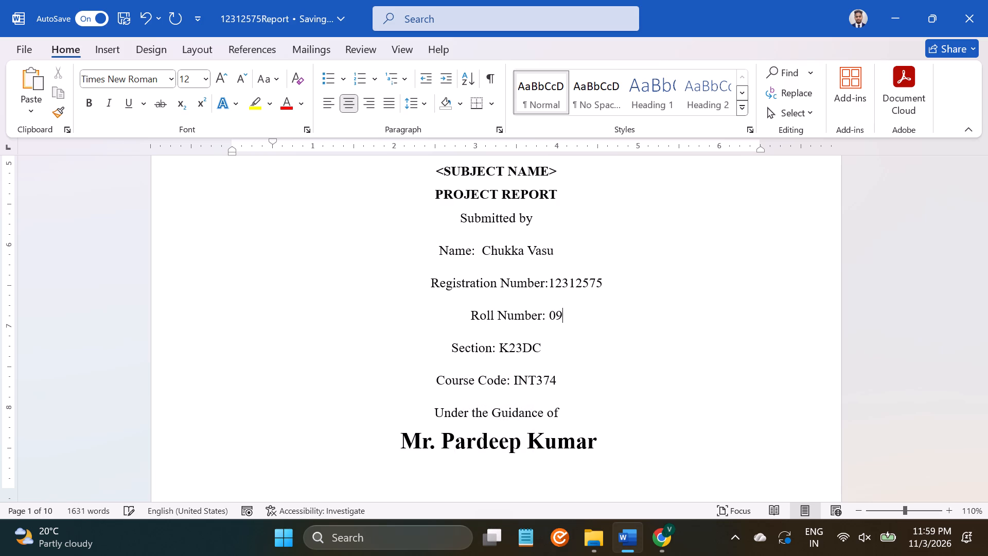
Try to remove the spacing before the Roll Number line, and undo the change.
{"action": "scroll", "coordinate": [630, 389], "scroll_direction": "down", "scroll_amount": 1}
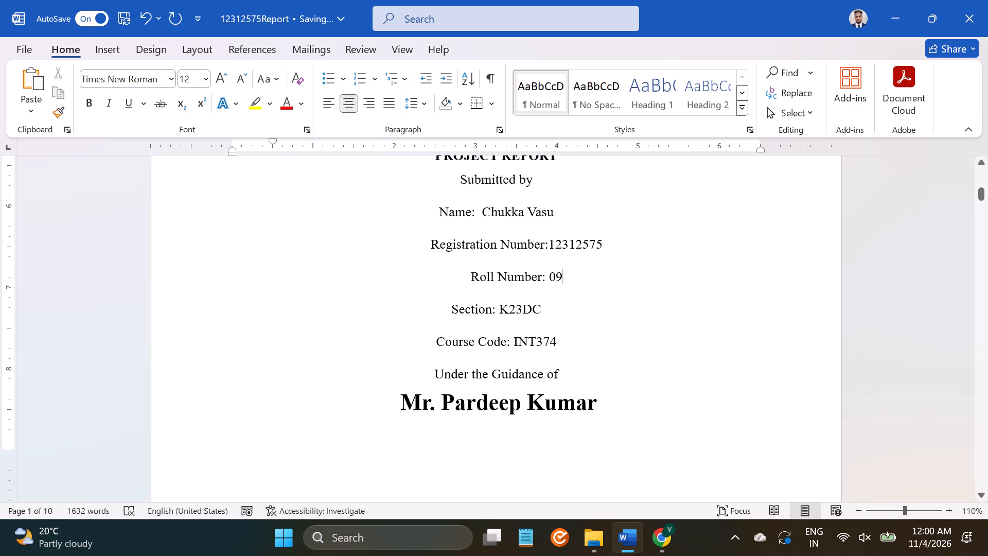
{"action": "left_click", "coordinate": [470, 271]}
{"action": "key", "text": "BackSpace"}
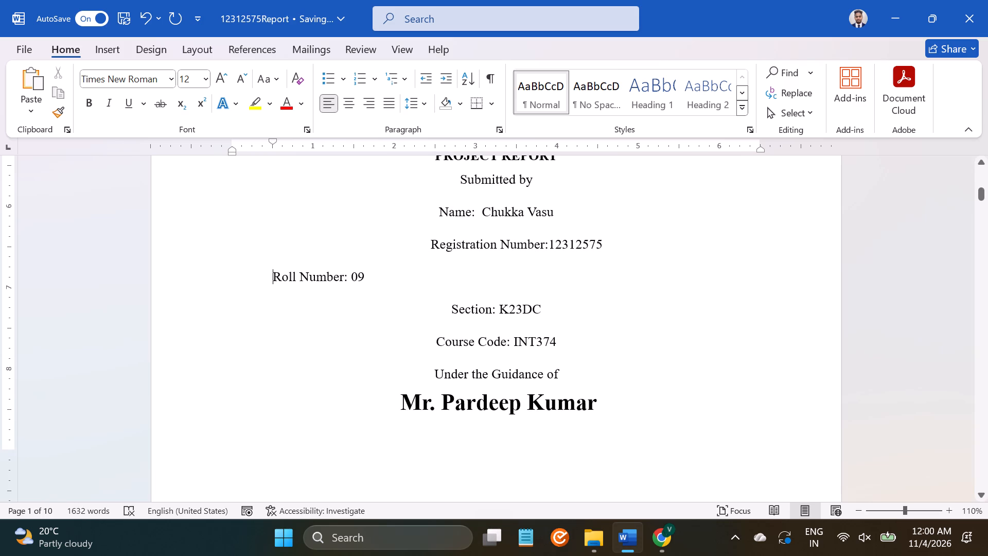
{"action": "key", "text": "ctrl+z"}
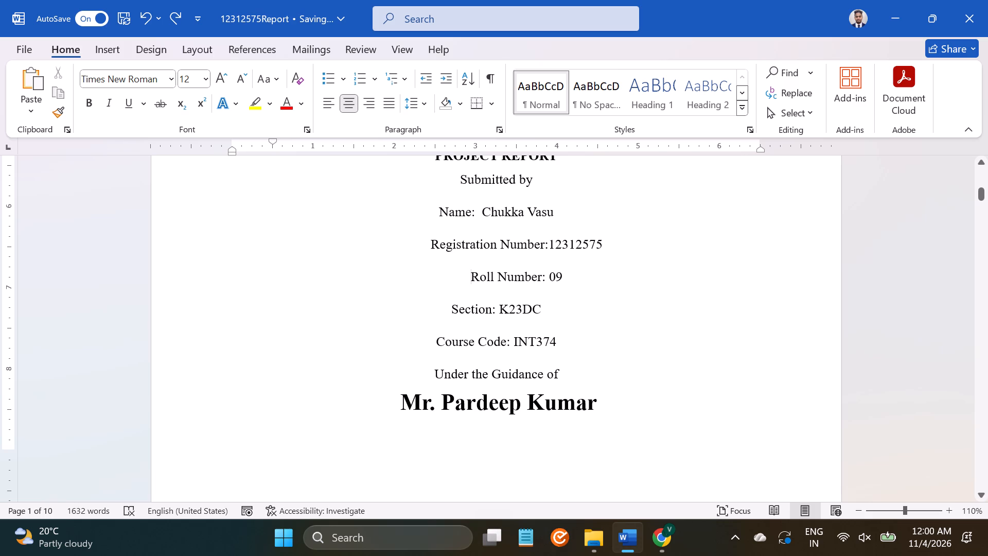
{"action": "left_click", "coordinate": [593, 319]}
Check the cover page and the Introduction opening, and copy the topic title "Global Air Quality Analysis & Visualization".
{"action": "scroll", "coordinate": [593, 319], "scroll_direction": "up", "scroll_amount": 3}
{"action": "scroll", "coordinate": [593, 319], "scroll_direction": "down", "scroll_amount": 1}
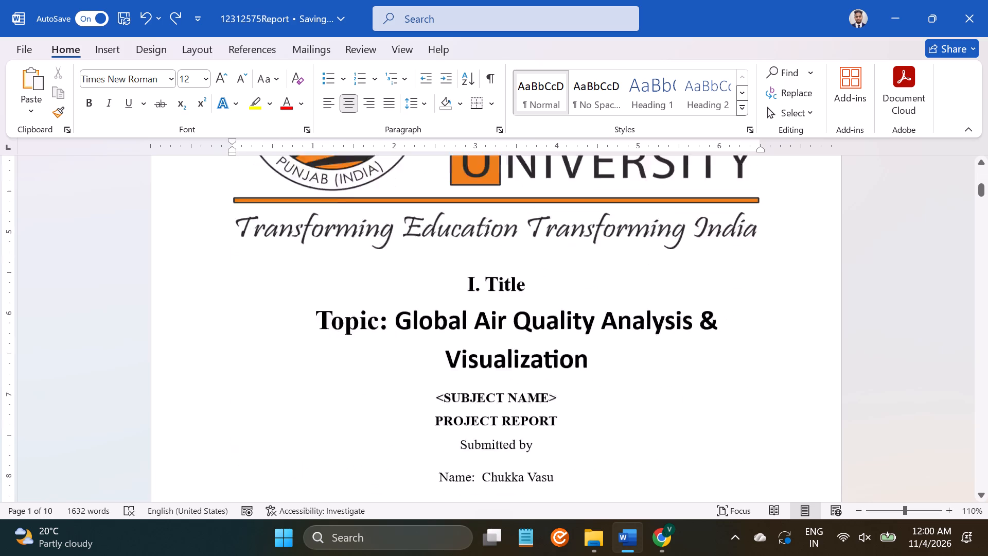
{"action": "scroll", "coordinate": [593, 319], "scroll_direction": "down", "scroll_amount": 1}
{"action": "scroll", "coordinate": [593, 319], "scroll_direction": "up", "scroll_amount": 3}
{"action": "scroll", "coordinate": [593, 319], "scroll_direction": "down", "scroll_amount": 2}
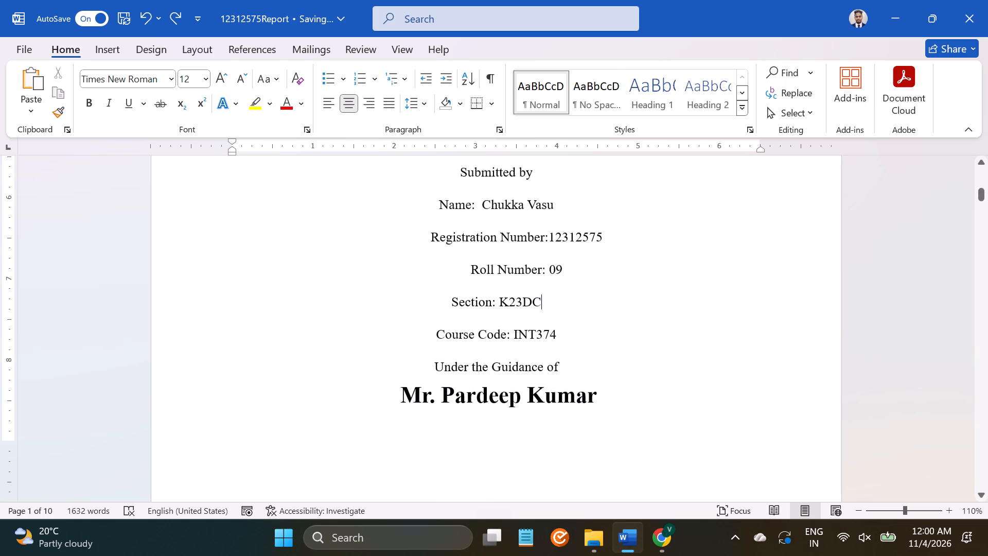
{"action": "scroll", "coordinate": [593, 319], "scroll_direction": "down", "scroll_amount": 3}
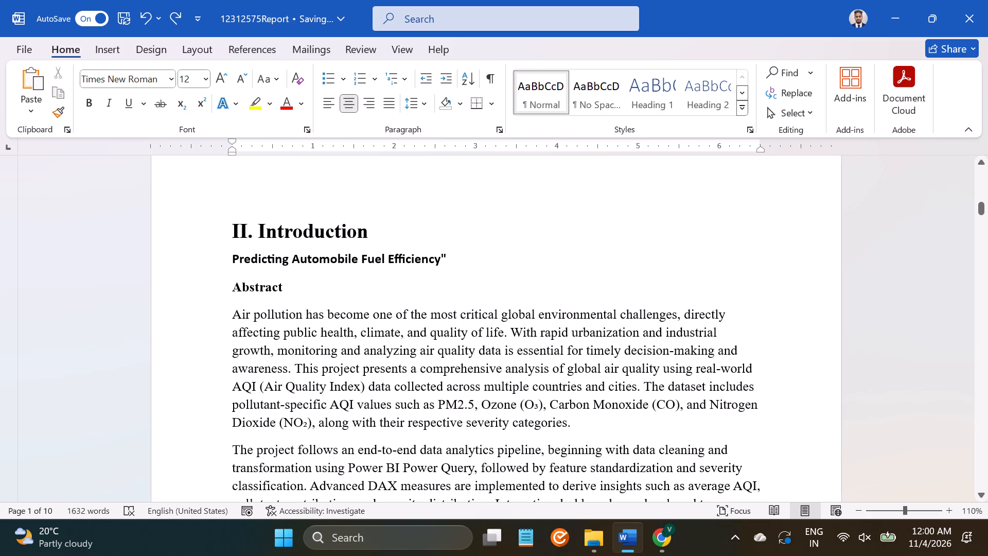
{"action": "scroll", "coordinate": [450, 260], "scroll_direction": "up", "scroll_amount": 1}
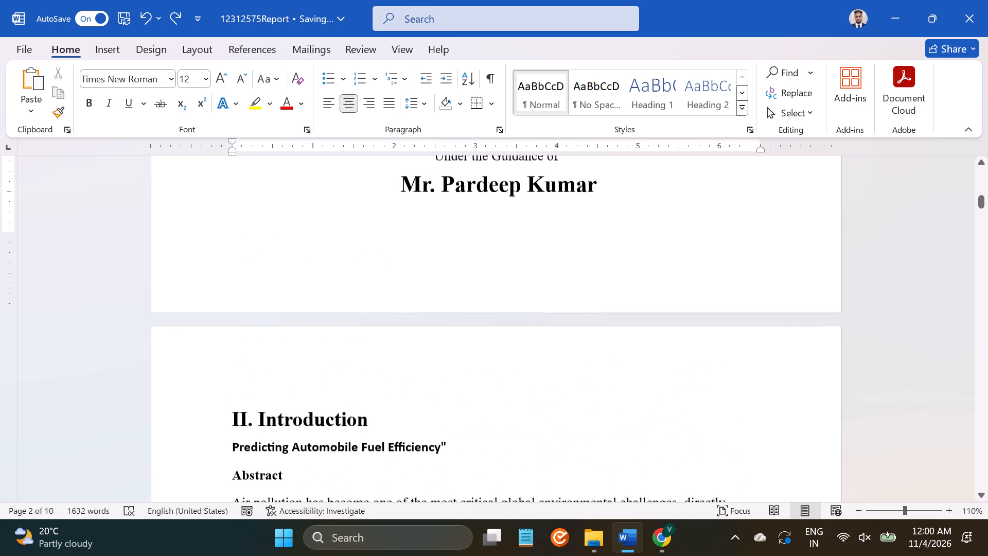
{"action": "scroll", "coordinate": [450, 260], "scroll_direction": "up", "scroll_amount": 3}
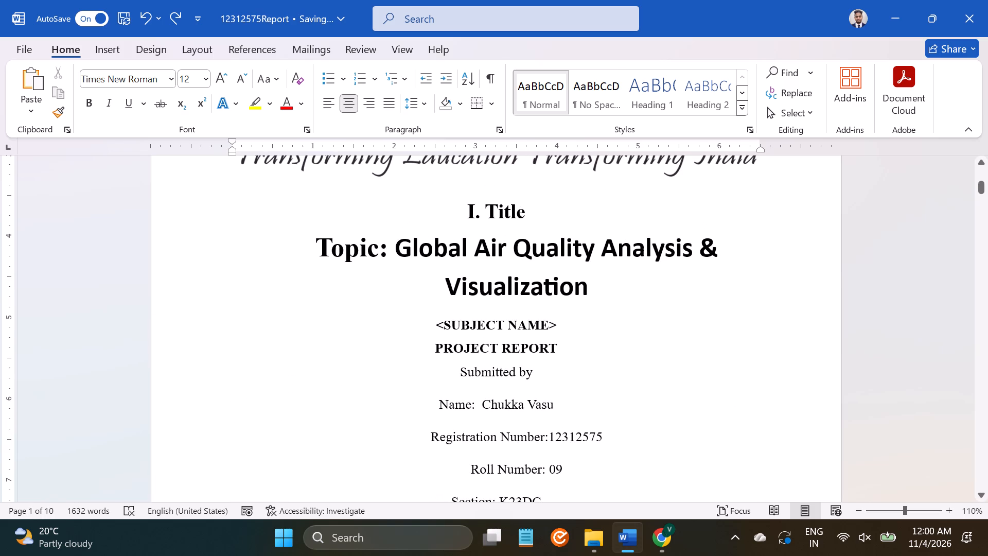
{"action": "left_click_drag", "start_coordinate": [402, 247], "coordinate": [594, 288]}
{"action": "key", "text": "ctrl+c"}
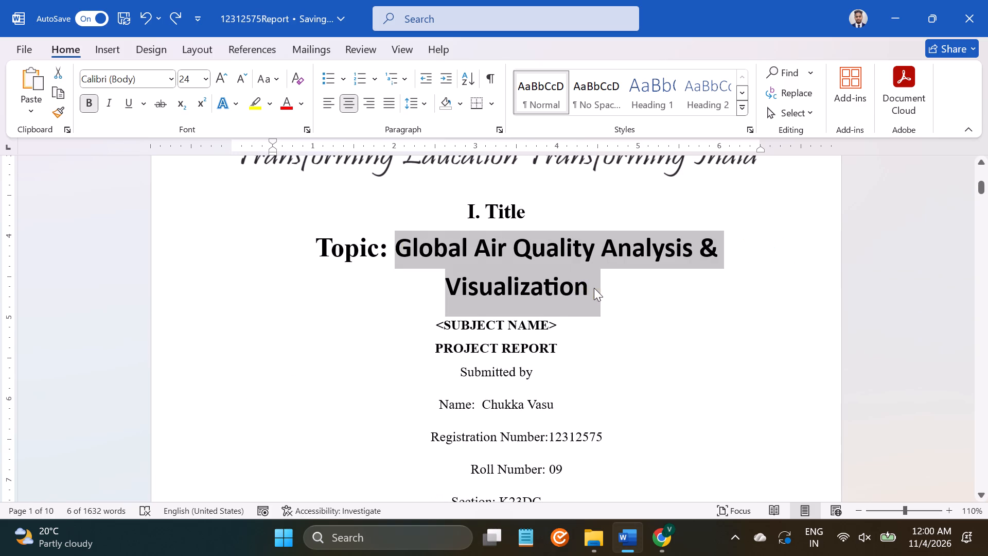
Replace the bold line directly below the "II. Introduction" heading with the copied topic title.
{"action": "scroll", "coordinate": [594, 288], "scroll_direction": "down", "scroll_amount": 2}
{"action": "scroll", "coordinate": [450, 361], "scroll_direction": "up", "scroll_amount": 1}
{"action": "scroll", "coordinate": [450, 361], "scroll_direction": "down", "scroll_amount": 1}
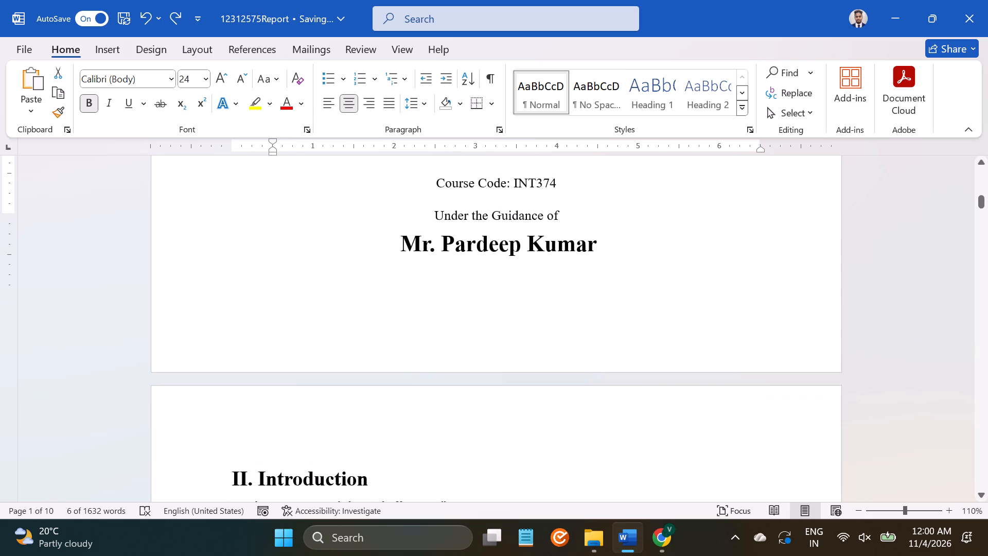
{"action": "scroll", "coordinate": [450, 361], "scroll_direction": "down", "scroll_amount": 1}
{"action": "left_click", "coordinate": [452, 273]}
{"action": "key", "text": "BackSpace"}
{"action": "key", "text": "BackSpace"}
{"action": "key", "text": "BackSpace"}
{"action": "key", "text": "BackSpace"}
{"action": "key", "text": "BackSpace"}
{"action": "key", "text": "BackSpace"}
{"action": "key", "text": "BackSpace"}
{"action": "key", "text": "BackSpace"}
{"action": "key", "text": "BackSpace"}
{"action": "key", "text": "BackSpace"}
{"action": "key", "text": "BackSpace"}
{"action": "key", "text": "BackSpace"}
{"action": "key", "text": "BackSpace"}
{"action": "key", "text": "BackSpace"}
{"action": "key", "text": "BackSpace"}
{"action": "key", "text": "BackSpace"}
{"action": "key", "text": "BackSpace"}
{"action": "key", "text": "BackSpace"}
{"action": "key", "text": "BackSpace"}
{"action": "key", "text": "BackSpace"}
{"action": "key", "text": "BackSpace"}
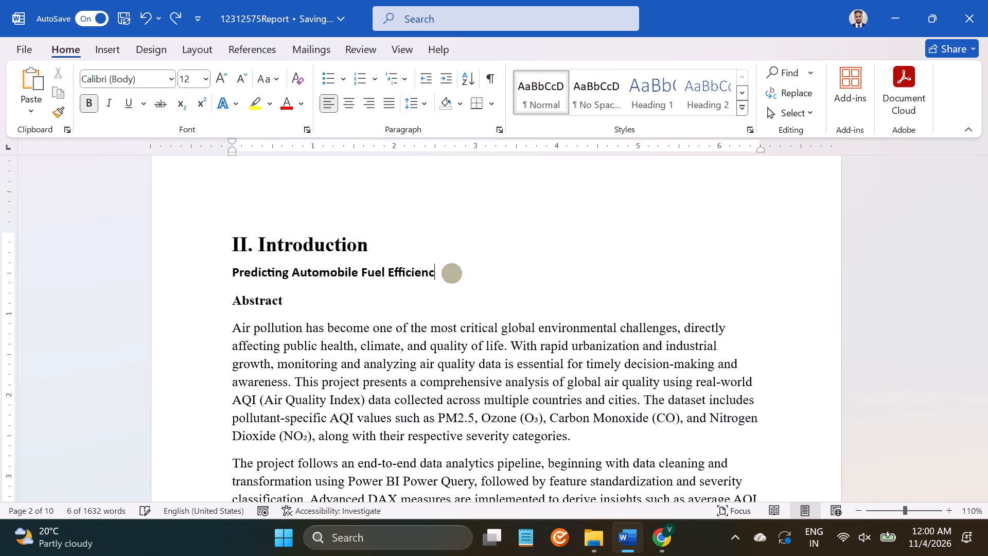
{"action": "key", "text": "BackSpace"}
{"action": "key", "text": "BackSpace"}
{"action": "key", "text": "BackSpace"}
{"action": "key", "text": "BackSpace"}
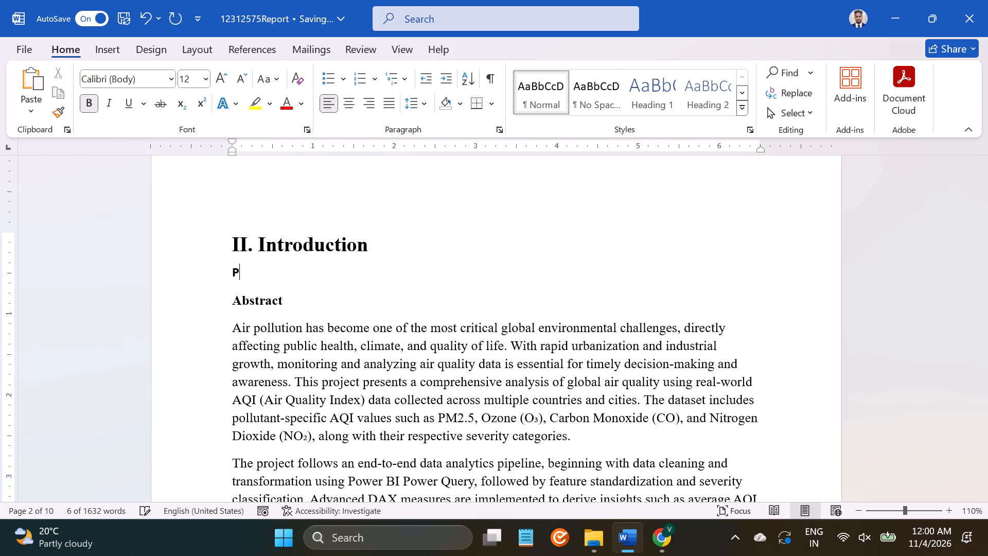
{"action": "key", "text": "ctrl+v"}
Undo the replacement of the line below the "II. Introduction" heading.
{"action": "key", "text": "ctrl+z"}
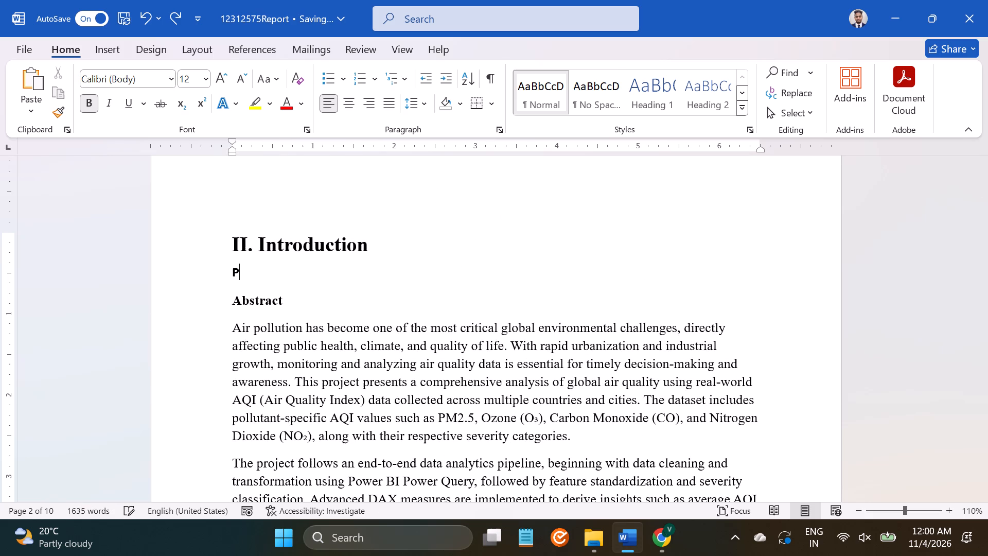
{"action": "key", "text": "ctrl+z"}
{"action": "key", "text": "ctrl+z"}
Copy the line "Global Air Quality Analysis and Visualization Using Power BI" below the "II. Introduction" heading in the report PDF in Chrome.
{"action": "scroll", "coordinate": [452, 273], "scroll_direction": "up", "scroll_amount": 4}
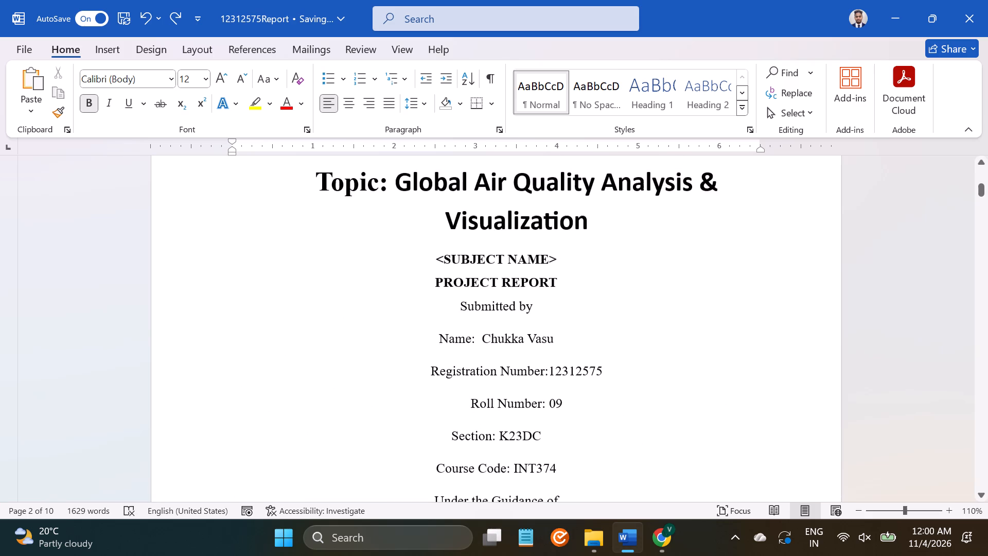
{"action": "scroll", "coordinate": [452, 273], "scroll_direction": "down", "scroll_amount": 2}
{"action": "scroll", "coordinate": [452, 273], "scroll_direction": "up", "scroll_amount": 1}
{"action": "scroll", "coordinate": [452, 273], "scroll_direction": "down", "scroll_amount": 1}
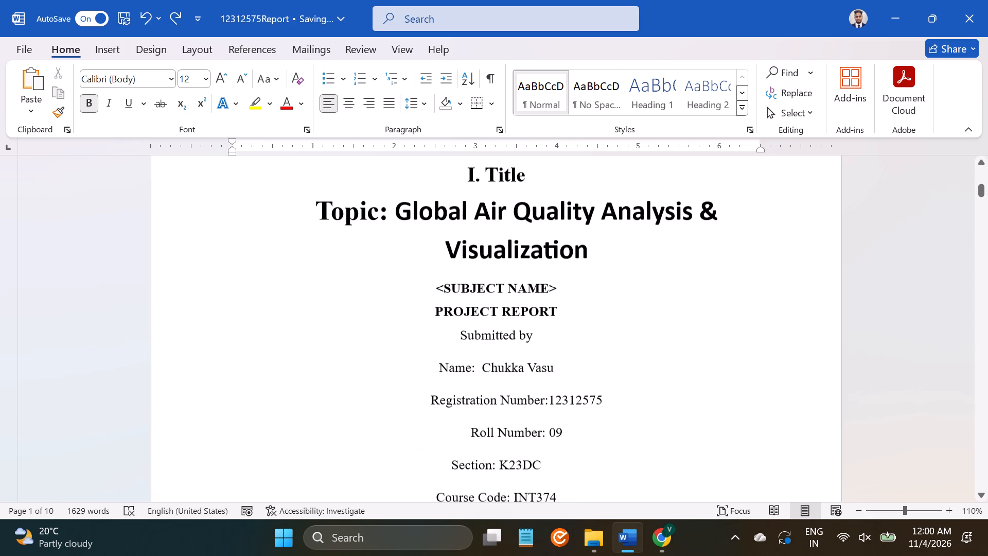
{"action": "scroll", "coordinate": [452, 273], "scroll_direction": "down", "scroll_amount": 3}
{"action": "scroll", "coordinate": [360, 276], "scroll_direction": "up", "scroll_amount": 1}
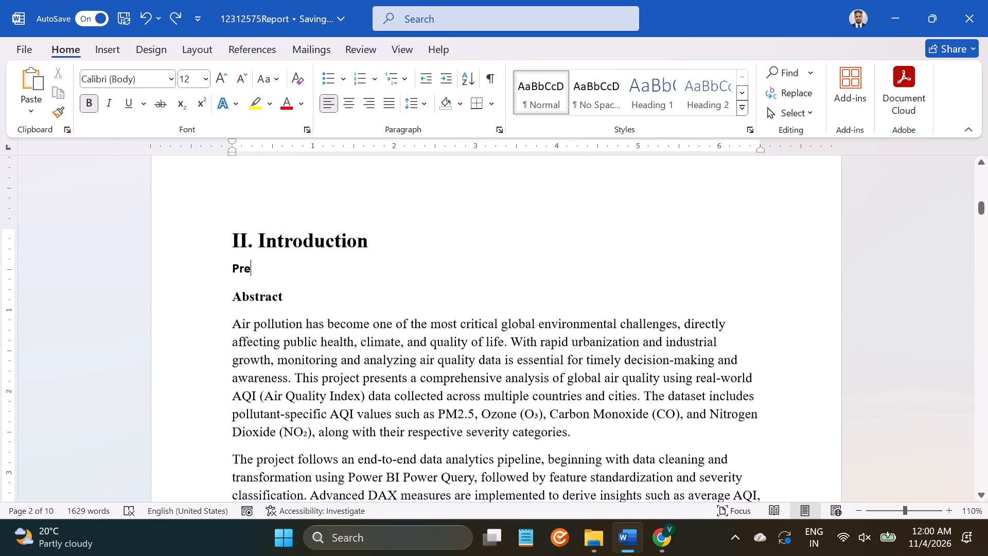
{"action": "scroll", "coordinate": [501, 257], "scroll_direction": "down", "scroll_amount": 3}
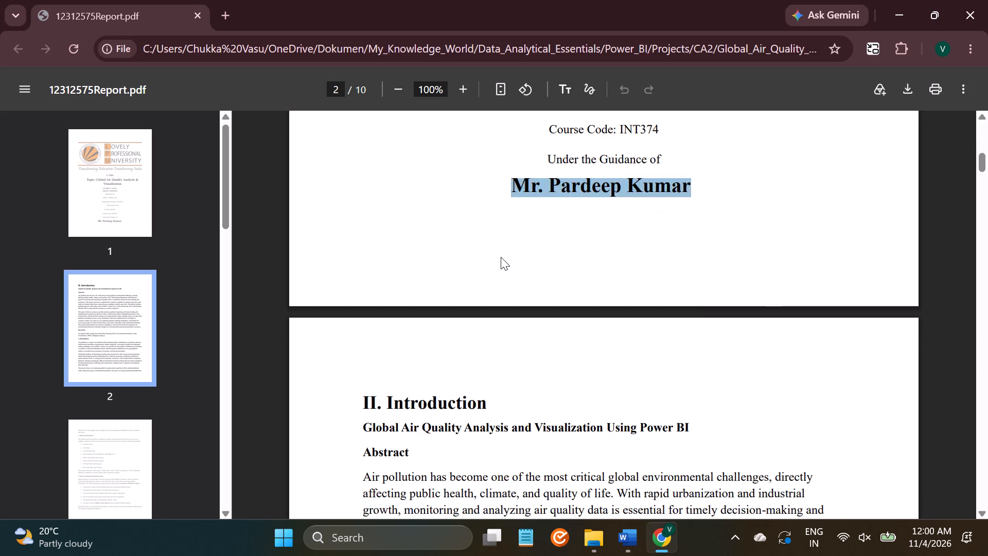
{"action": "scroll", "coordinate": [501, 257], "scroll_direction": "down", "scroll_amount": 1}
{"action": "left_click_drag", "start_coordinate": [362, 224], "coordinate": [694, 236]}
{"action": "key", "text": "ctrl+c"}
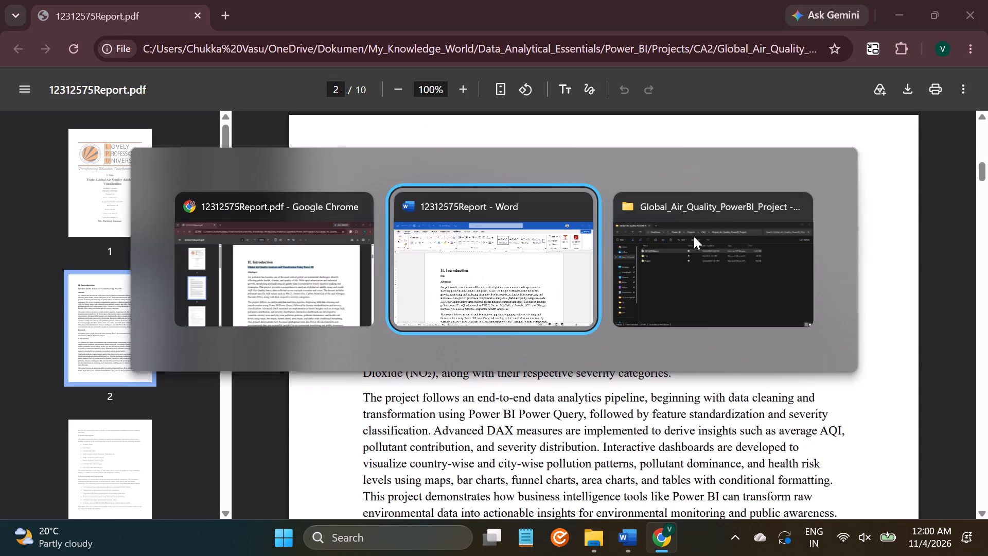
In Word, paste the copied title on the line below "II. Introduction" and delete the leftover "Pre" in front of it.
{"action": "key", "text": "ctrl+v"}
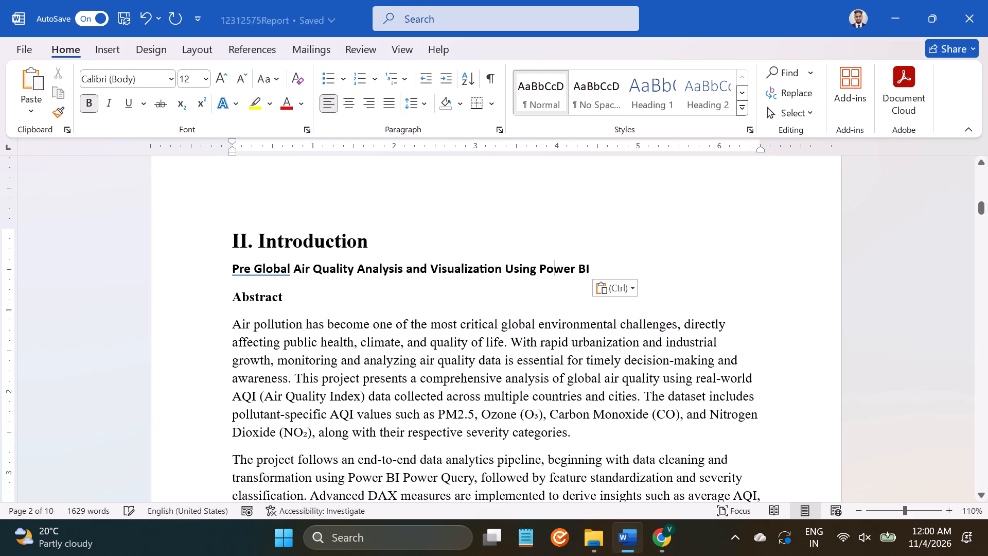
{"action": "left_click", "coordinate": [256, 270]}
{"action": "key", "text": "BackSpace"}
{"action": "key", "text": "BackSpace"}
{"action": "key", "text": "BackSpace"}
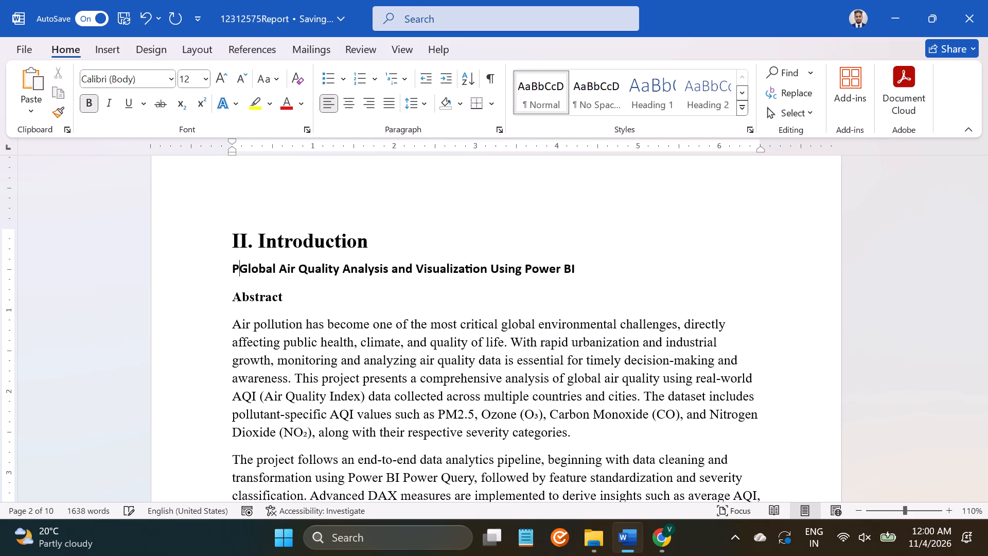
{"action": "key", "text": "BackSpace"}
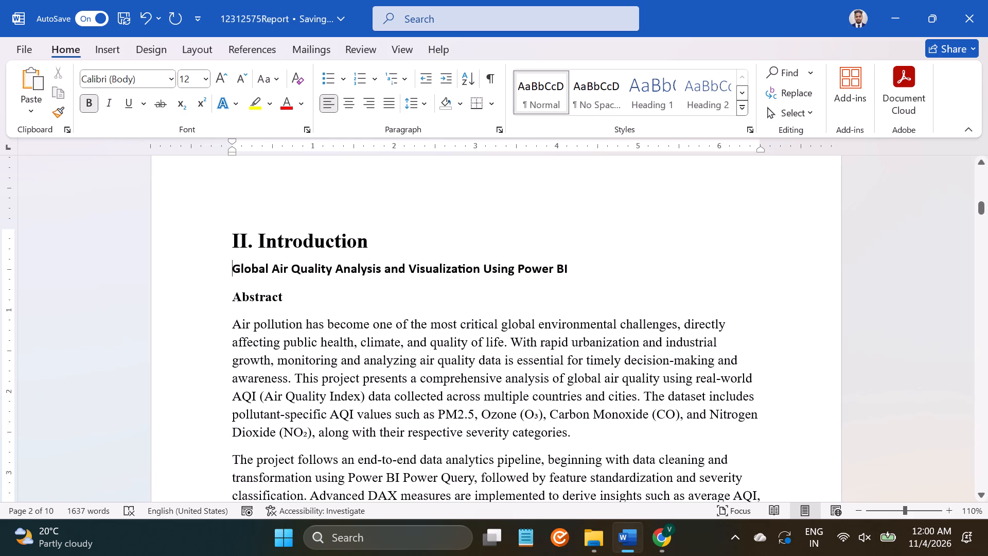
{"action": "left_click", "coordinate": [467, 290]}
Review the cover page details and the opening of the Introduction in the report.
{"action": "scroll", "coordinate": [467, 290], "scroll_direction": "up", "scroll_amount": 2}
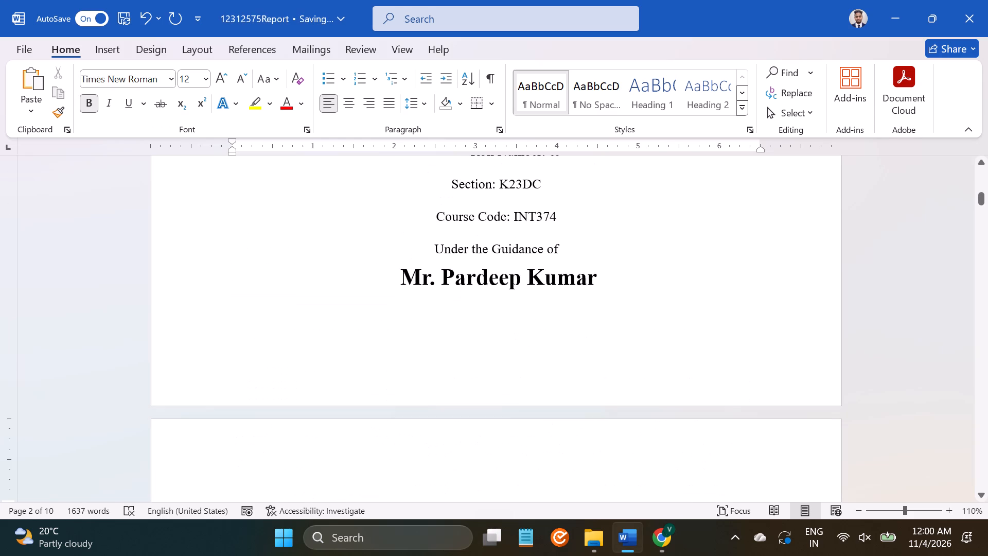
{"action": "scroll", "coordinate": [467, 290], "scroll_direction": "up", "scroll_amount": 4}
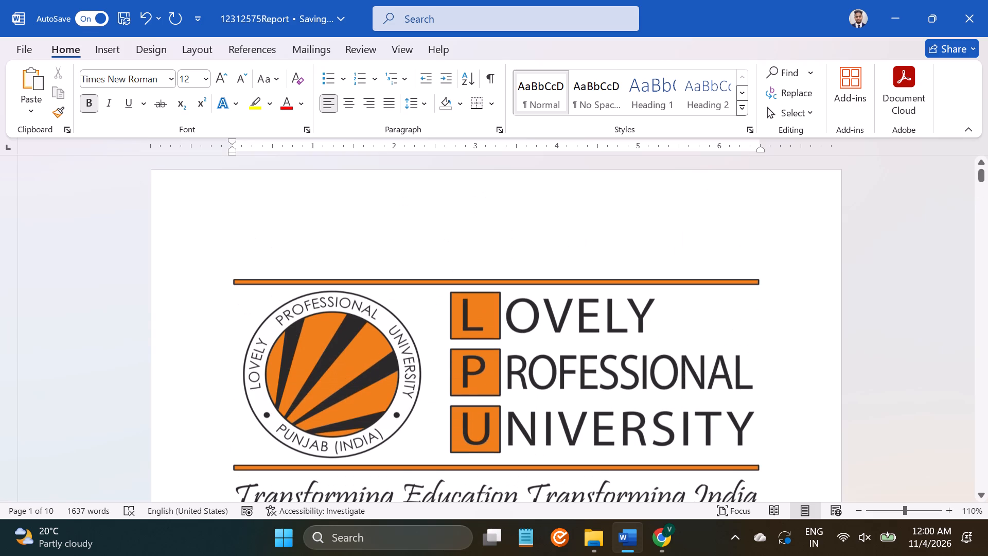
{"action": "scroll", "coordinate": [467, 290], "scroll_direction": "up", "scroll_amount": 1}
{"action": "scroll", "coordinate": [467, 290], "scroll_direction": "down", "scroll_amount": 3}
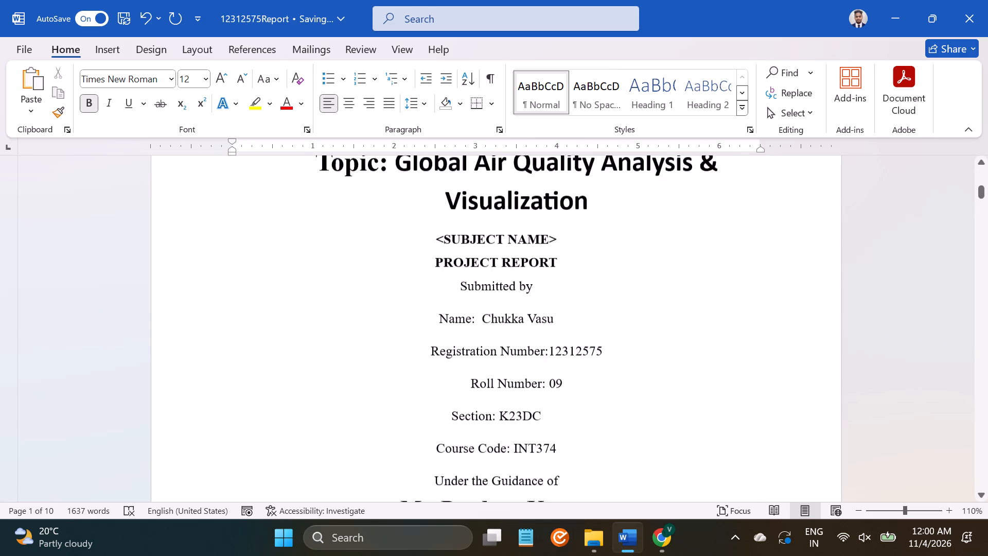
{"action": "scroll", "coordinate": [467, 290], "scroll_direction": "down", "scroll_amount": 4}
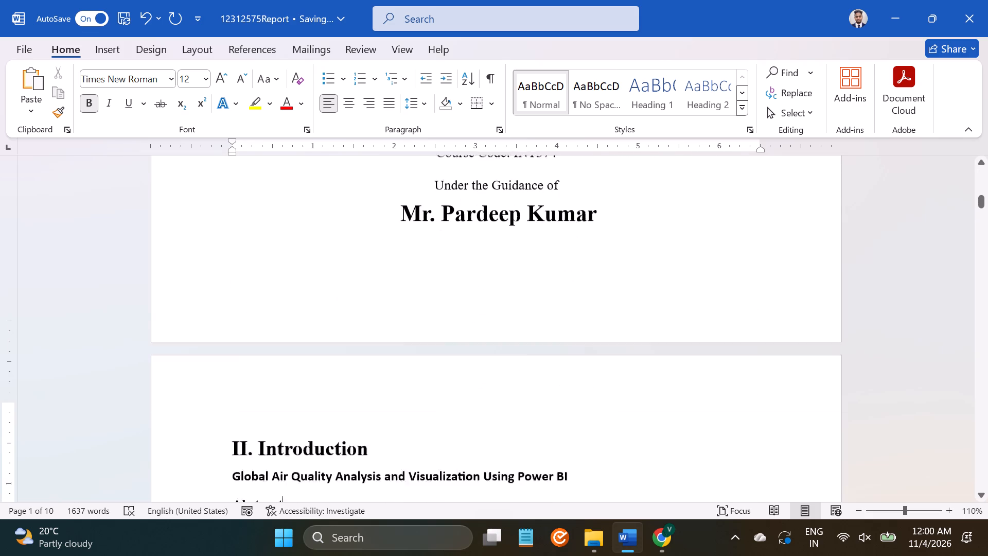
Save the project report and close the document.
{"action": "key", "text": "ctrl+s"}
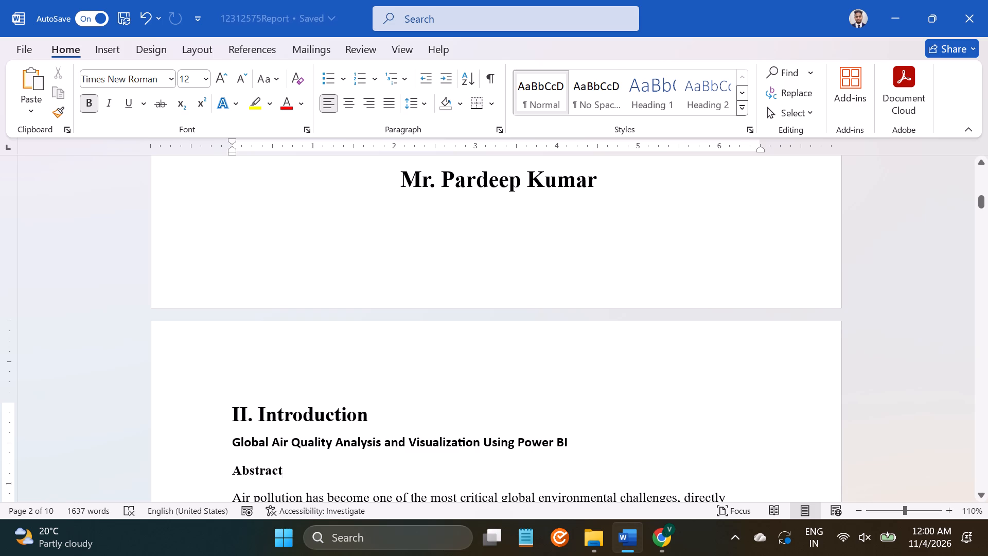
{"action": "left_click", "coordinate": [987, 0]}
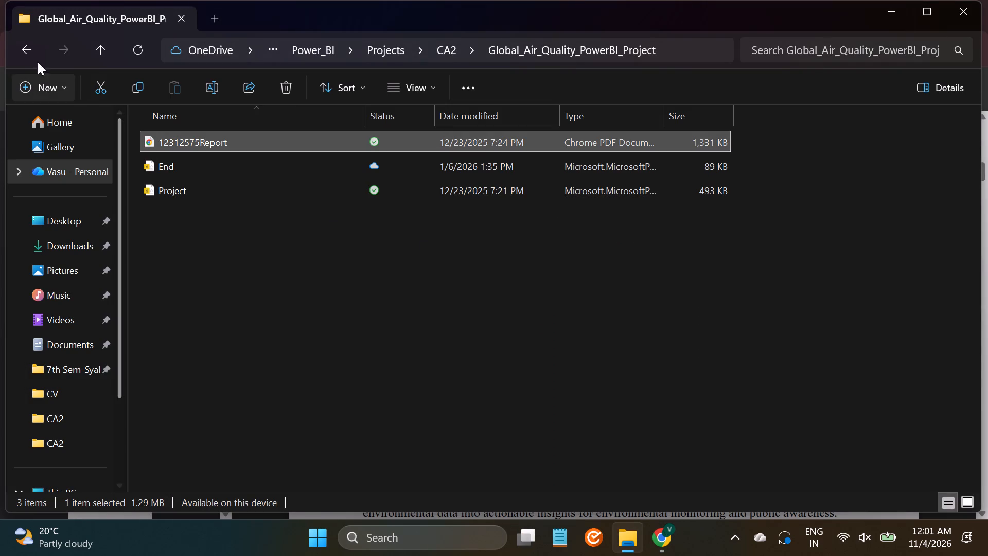
In File Explorer, go back to the CA2 folder and locate the edited Word report.
{"action": "left_click", "coordinate": [25, 49]}
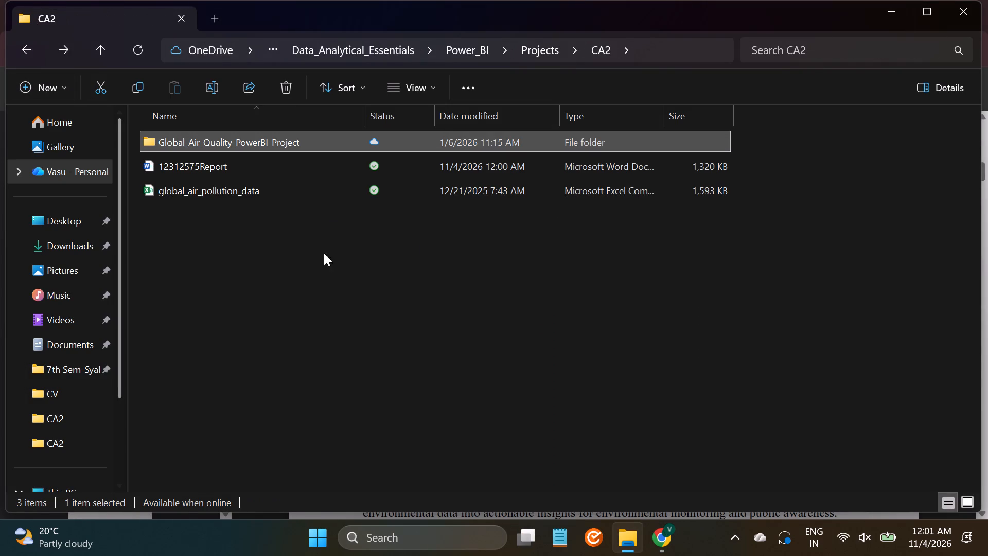
{"action": "left_click", "coordinate": [266, 265]}
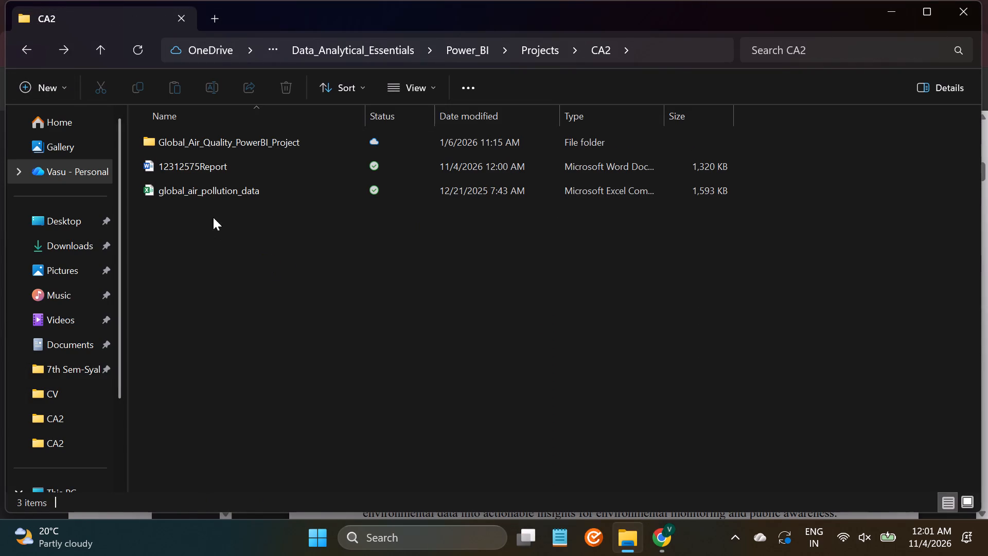
{"action": "left_click", "coordinate": [231, 168]}
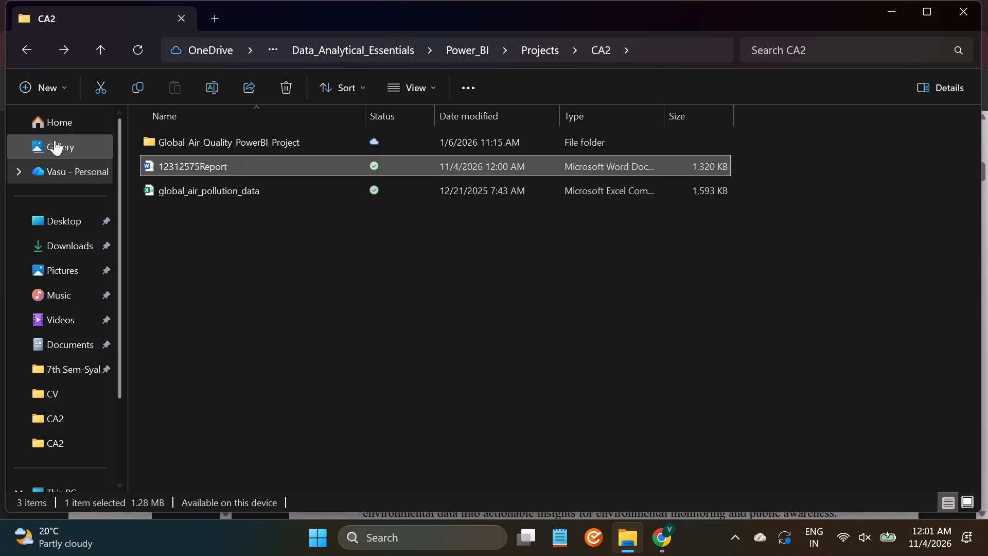
Delete the project report PDF from the Downloads folder.
{"action": "left_click", "coordinate": [61, 245]}
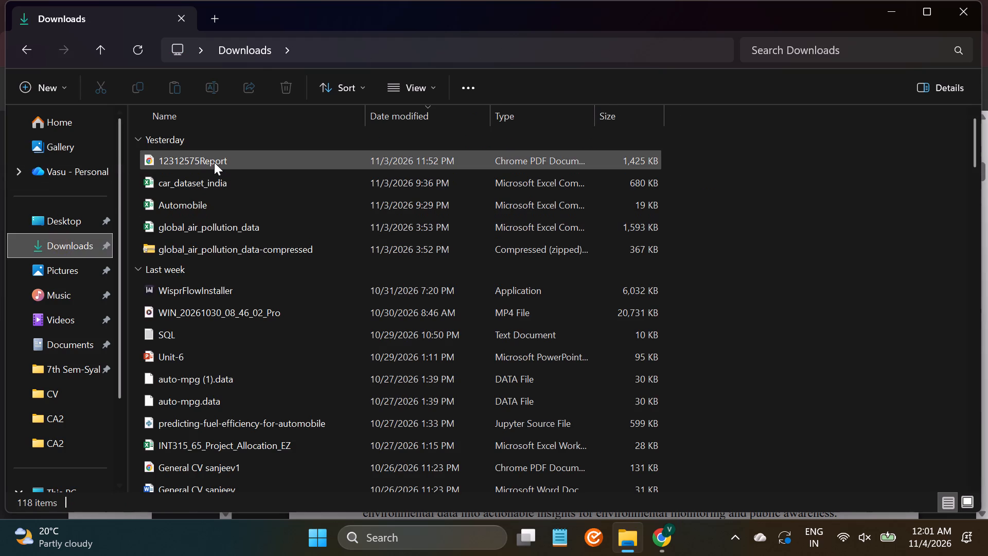
{"action": "left_click", "coordinate": [205, 163]}
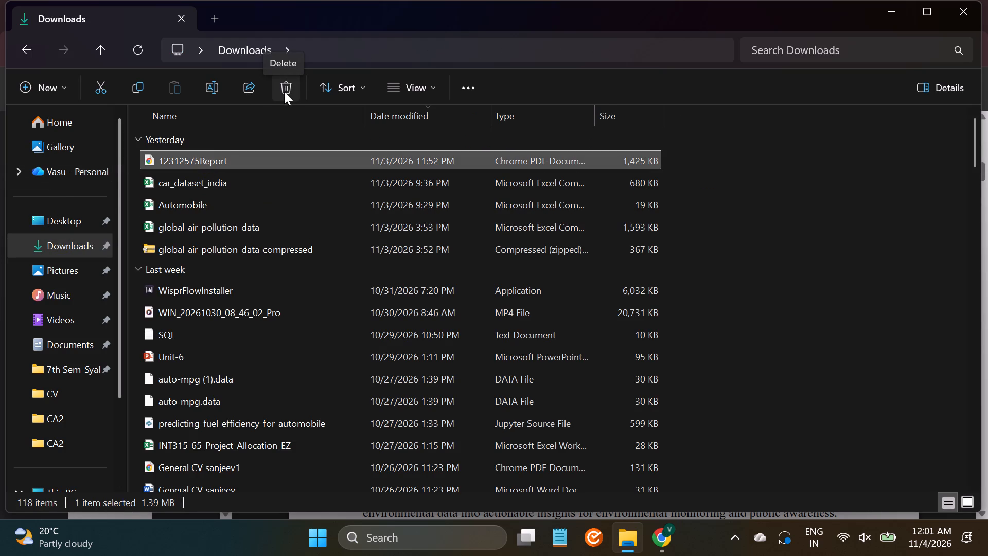
{"action": "left_click", "coordinate": [284, 92]}
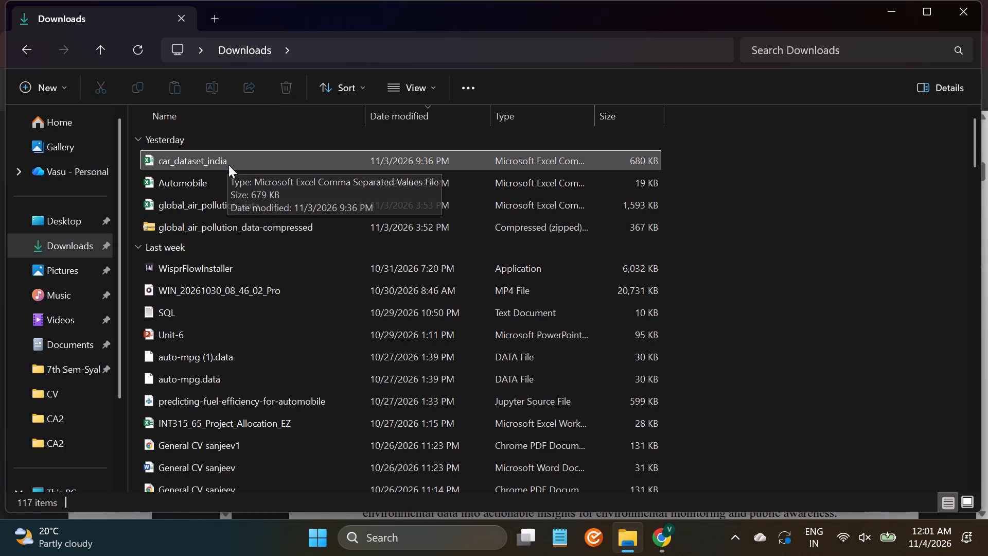
Delete the Automobile and uncompressed global_air_pollution_data files from the Downloads folder.
{"action": "left_click", "coordinate": [187, 185]}
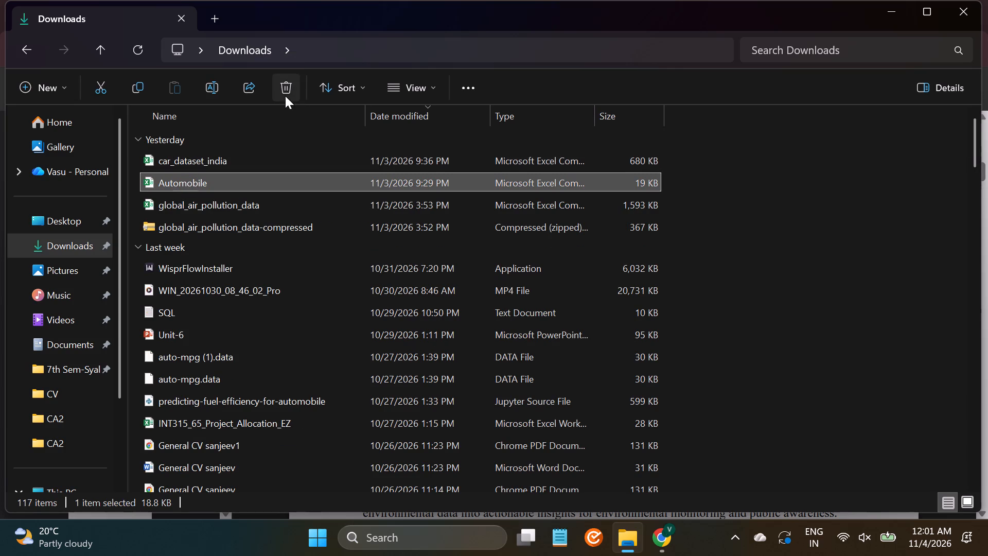
{"action": "left_click", "coordinate": [285, 96]}
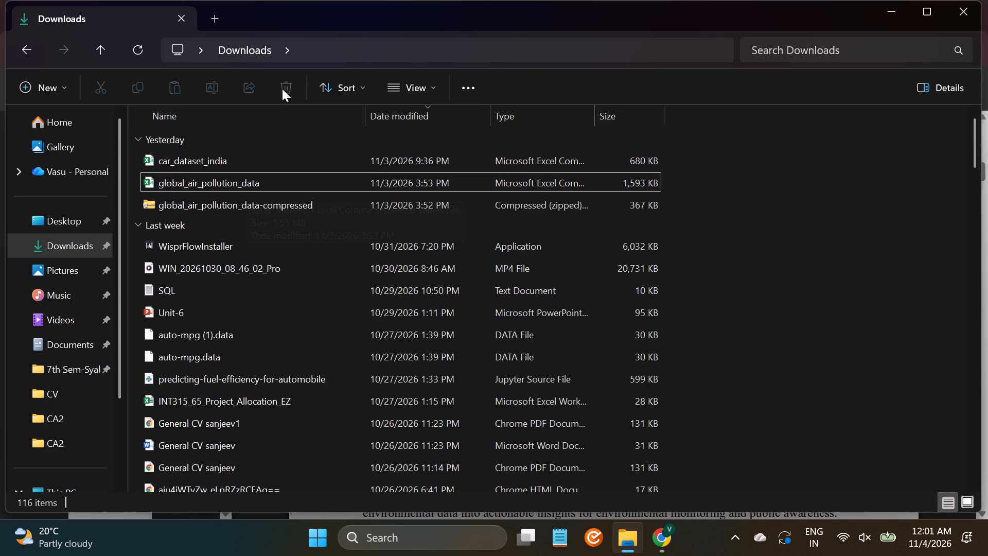
{"action": "left_click", "coordinate": [223, 185]}
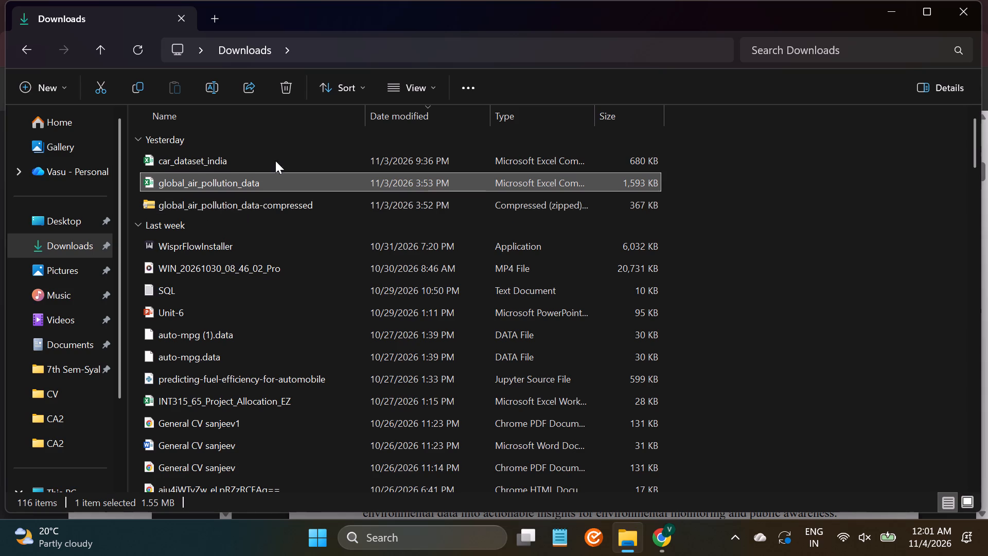
{"action": "left_click", "coordinate": [288, 83]}
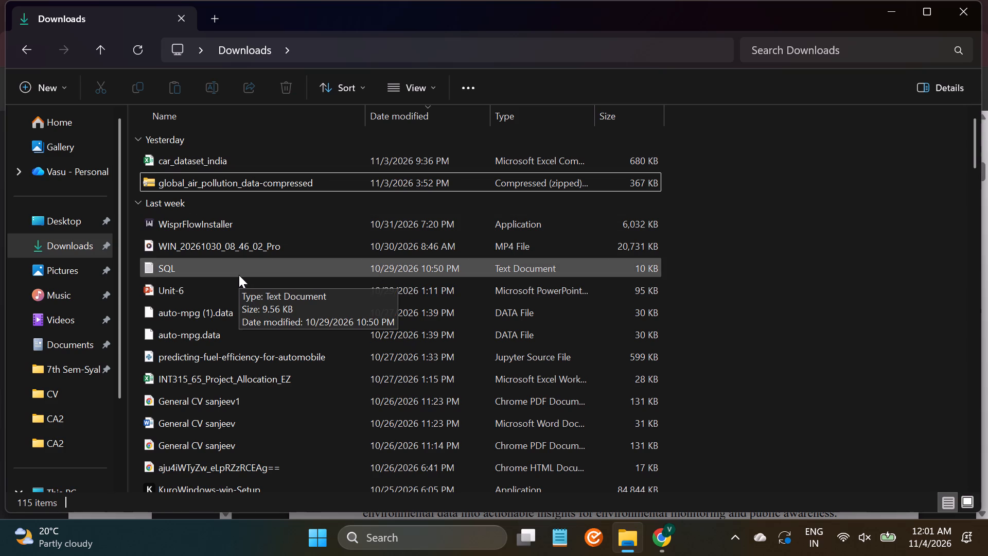
{"action": "scroll", "coordinate": [239, 275], "scroll_direction": "up", "scroll_amount": 3}
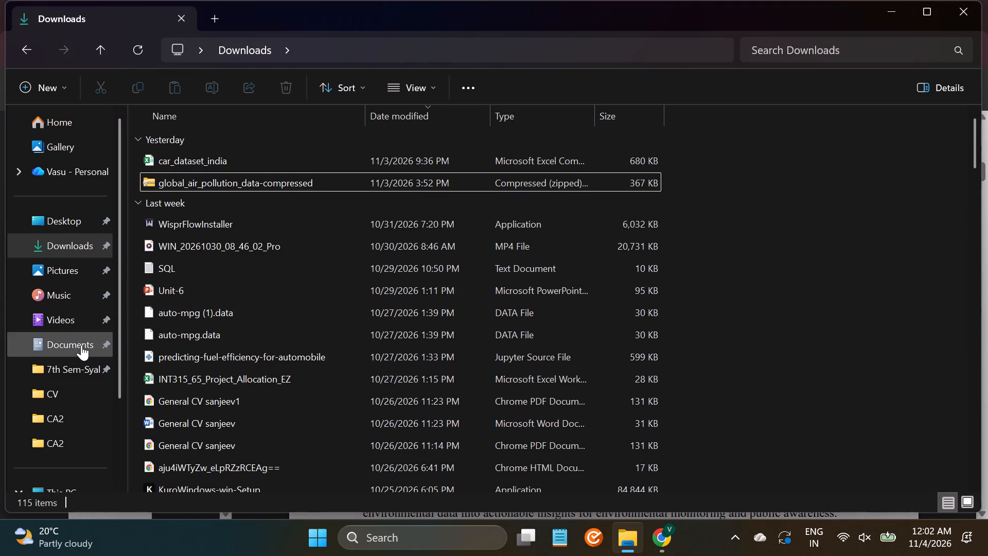
Copy the Word report from the CA2 folder under Documents, My_Knowledge_World, Data_Analytical_Essentials, Power_BI, Projects.
{"action": "left_click", "coordinate": [81, 345]}
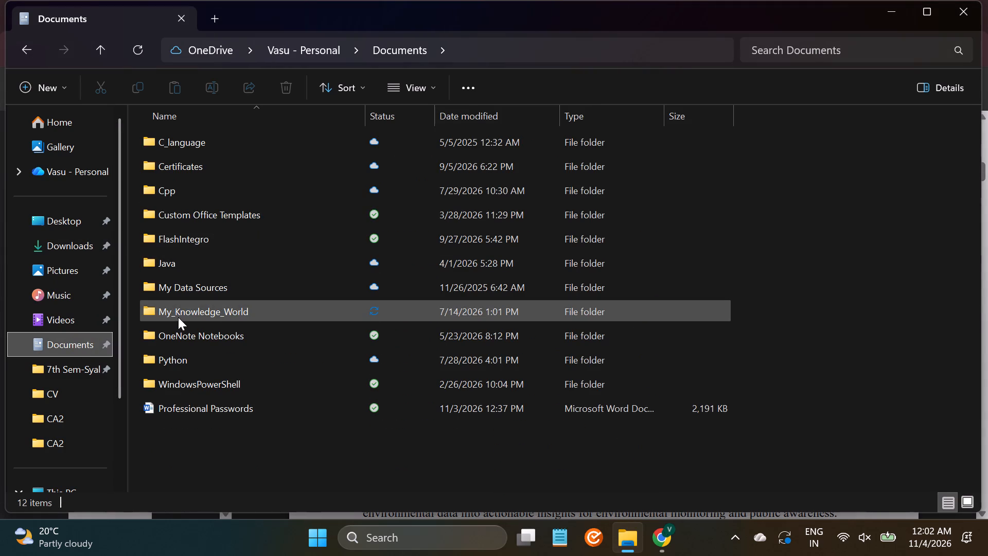
{"action": "double_click", "coordinate": [178, 317]}
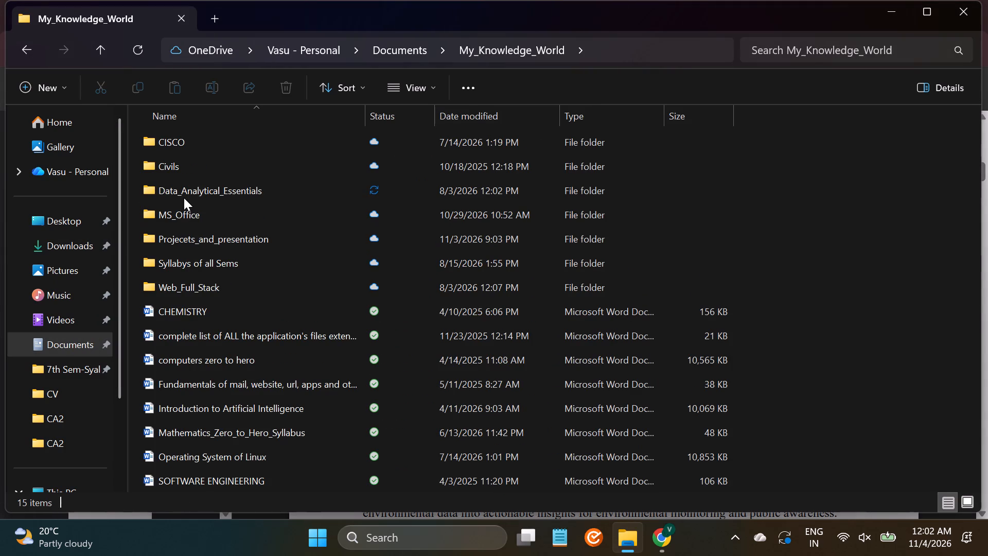
{"action": "double_click", "coordinate": [187, 190]}
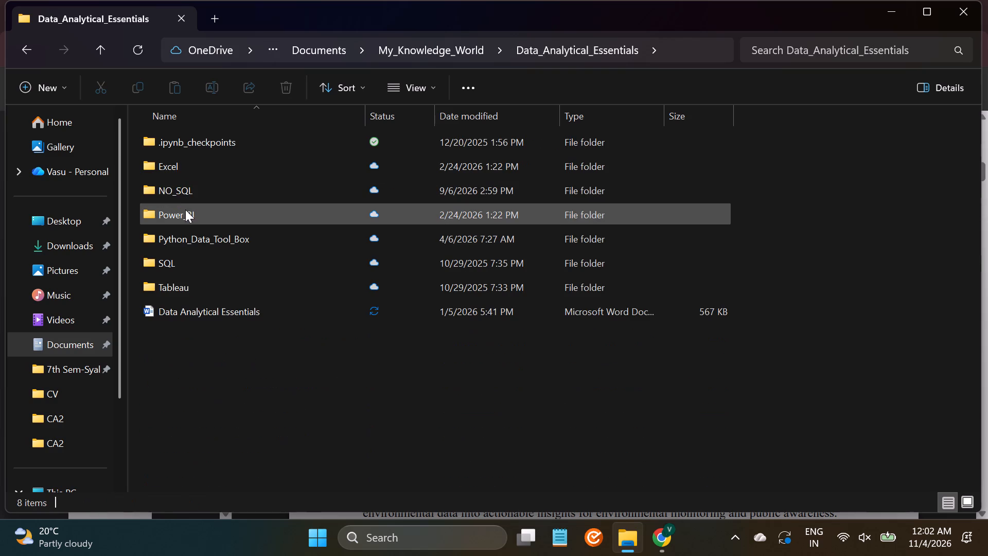
{"action": "double_click", "coordinate": [185, 210]}
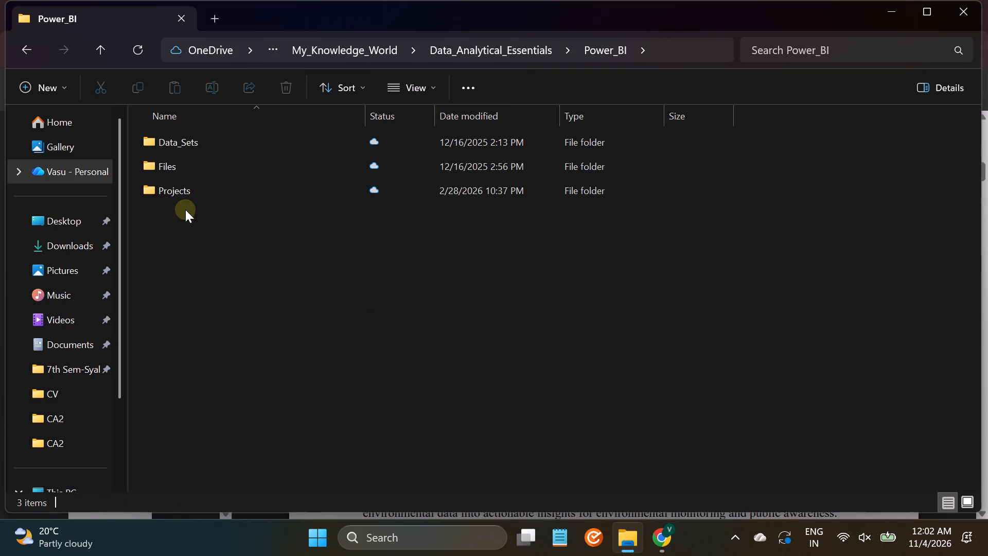
{"action": "double_click", "coordinate": [179, 192]}
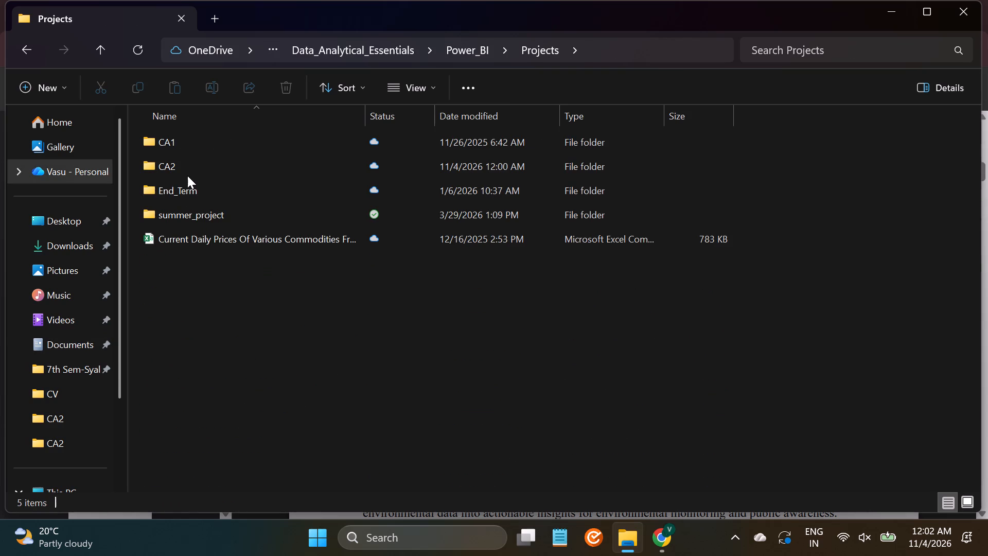
{"action": "double_click", "coordinate": [188, 171]}
{"action": "left_click", "coordinate": [234, 166]}
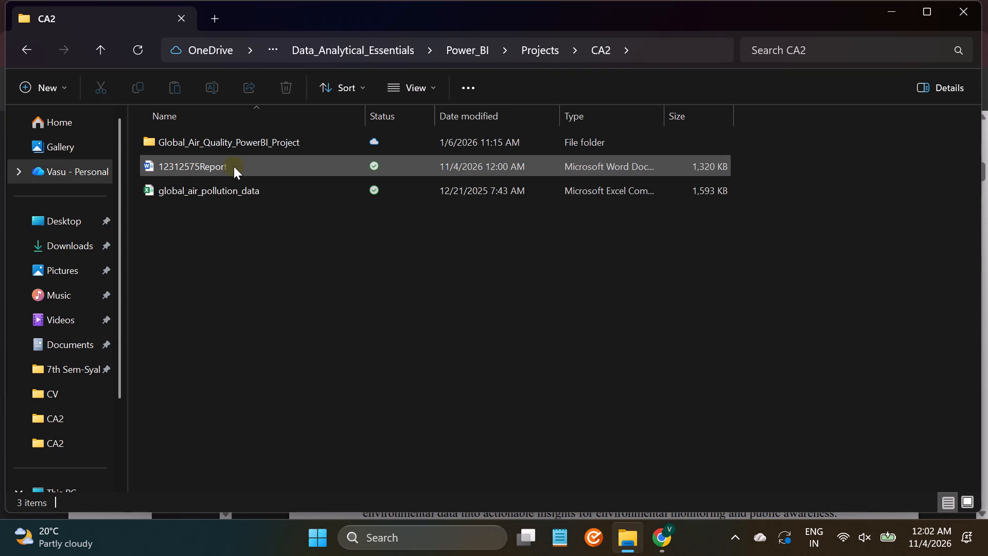
{"action": "key", "text": "ctrl+c"}
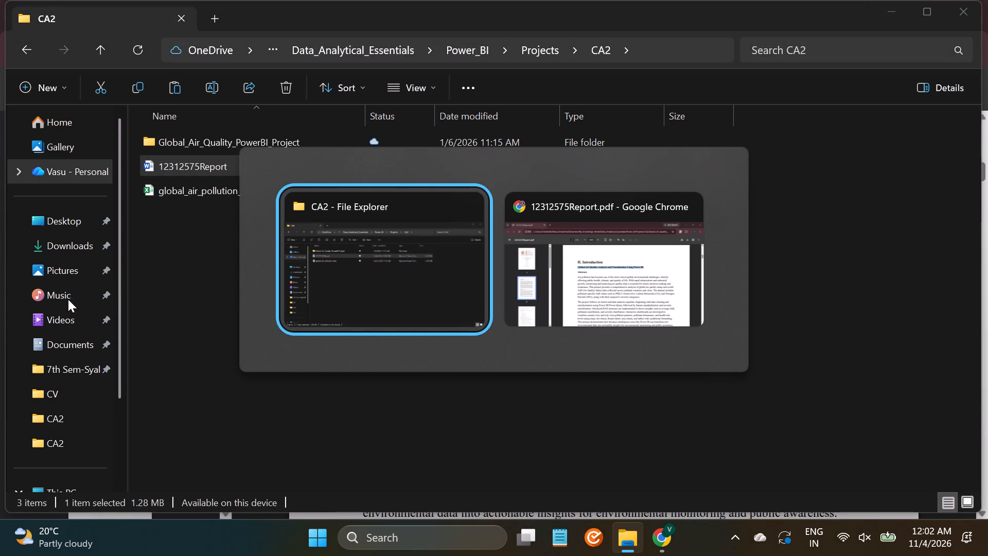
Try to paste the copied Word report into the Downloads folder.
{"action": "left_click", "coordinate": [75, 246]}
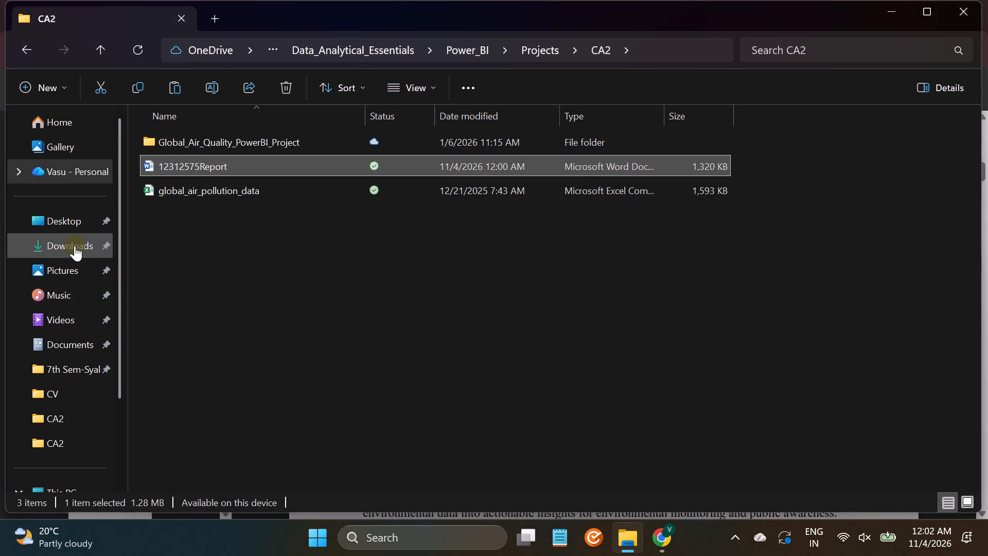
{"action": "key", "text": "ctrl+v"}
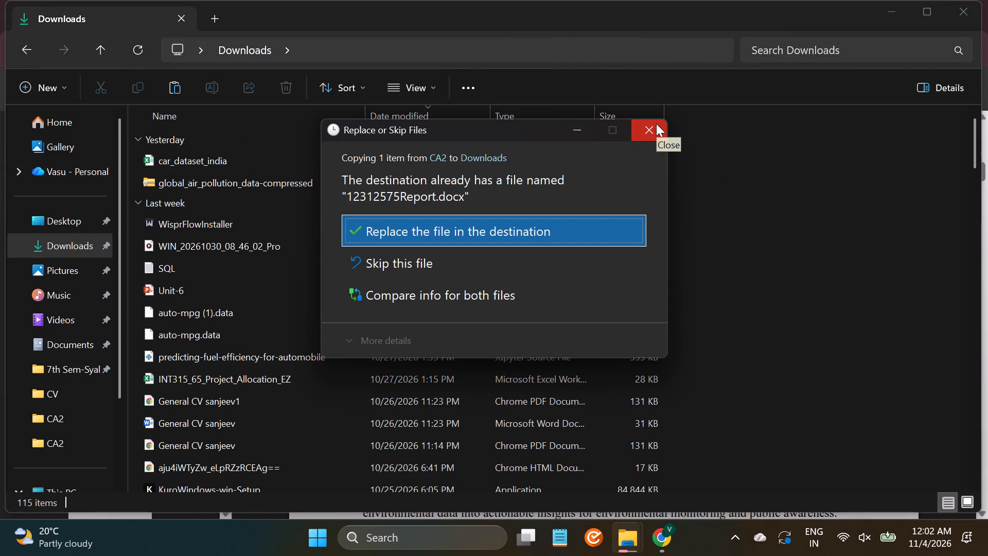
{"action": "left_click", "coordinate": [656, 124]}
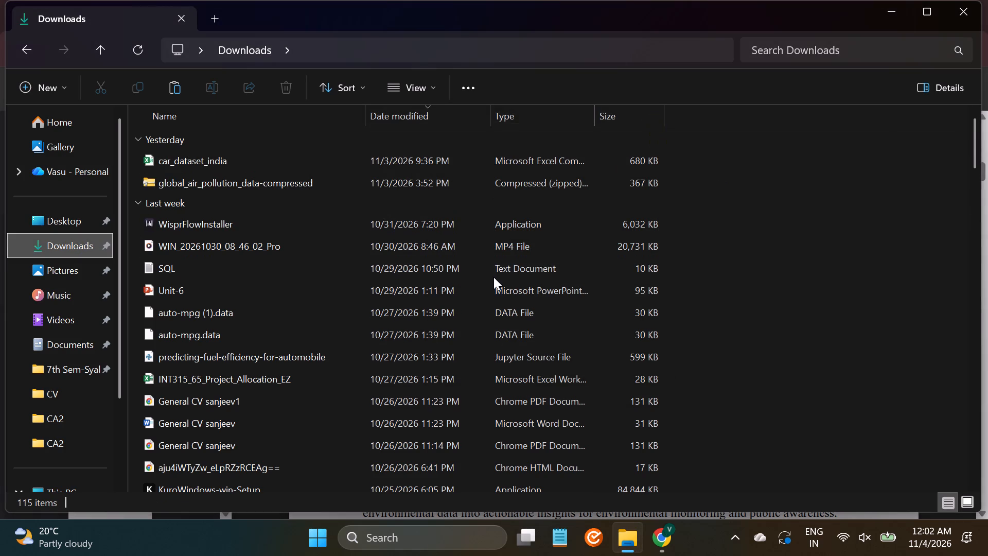
Look through the full file list of the Downloads folder for the Word project report.
{"action": "scroll", "coordinate": [493, 277], "scroll_direction": "down", "scroll_amount": 11}
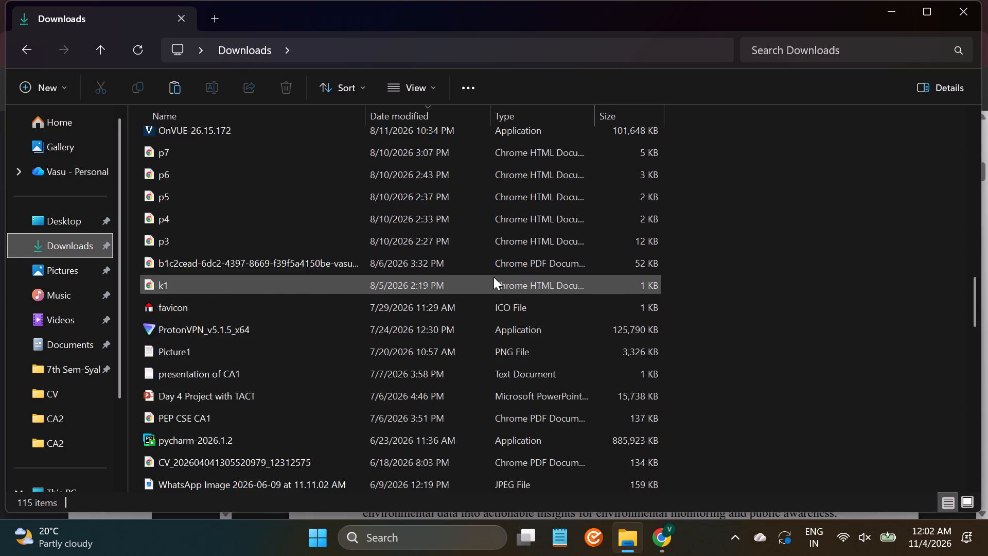
{"action": "scroll", "coordinate": [493, 277], "scroll_direction": "down", "scroll_amount": 11}
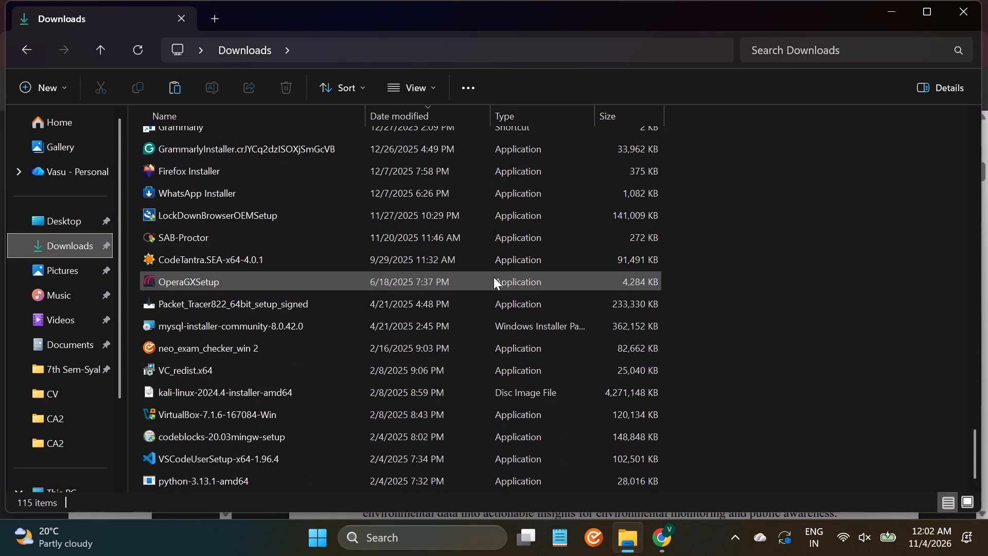
{"action": "scroll", "coordinate": [281, 345], "scroll_direction": "up", "scroll_amount": 1}
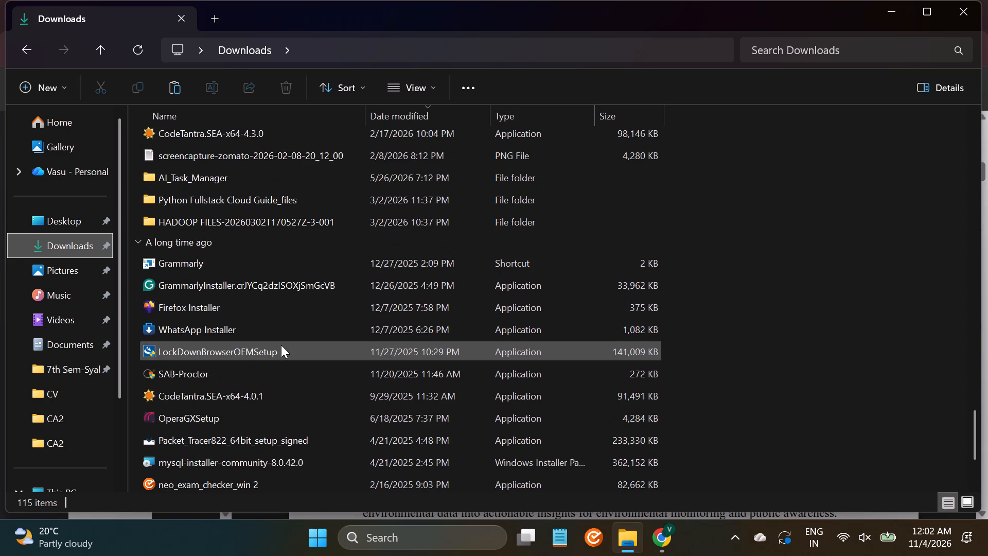
{"action": "scroll", "coordinate": [281, 345], "scroll_direction": "up", "scroll_amount": 3}
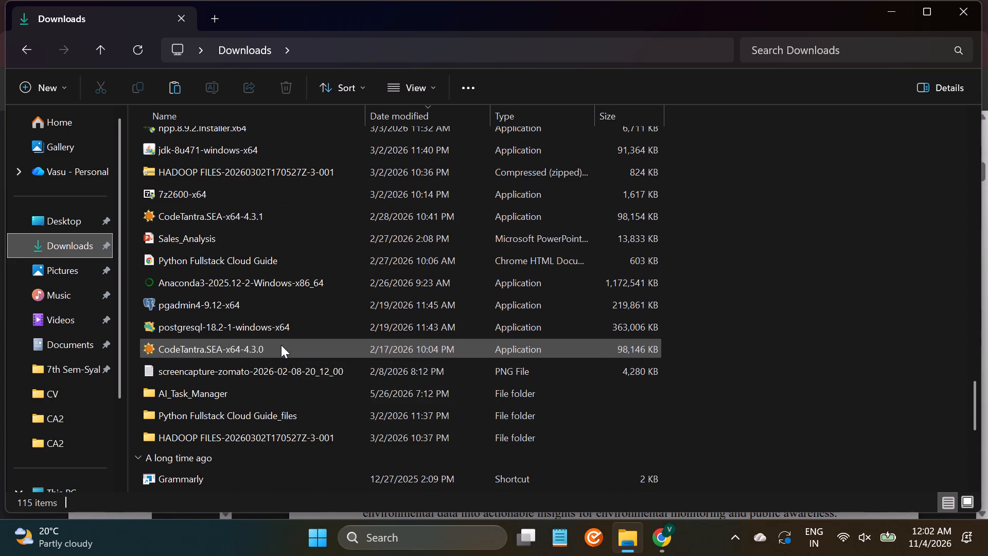
{"action": "scroll", "coordinate": [281, 345], "scroll_direction": "up", "scroll_amount": 4}
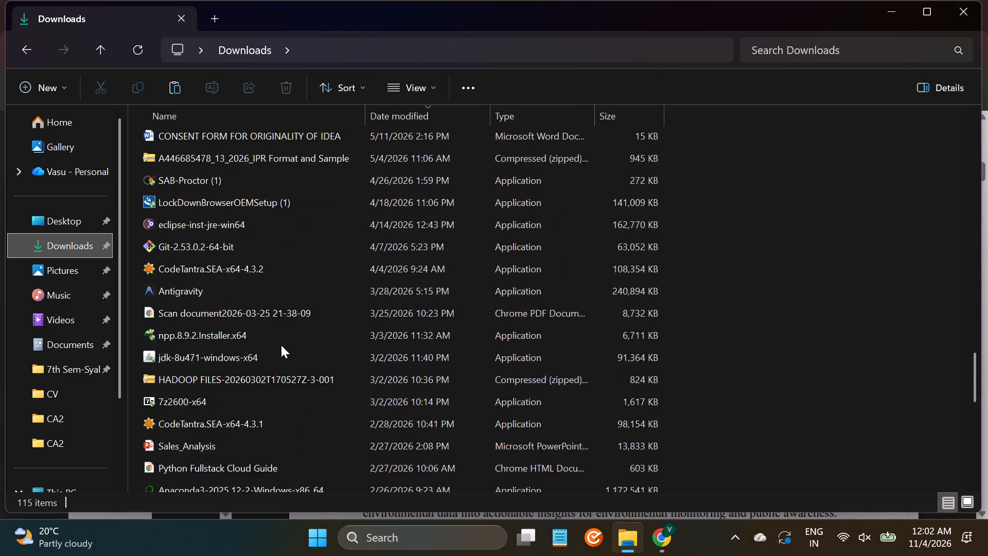
{"action": "scroll", "coordinate": [281, 345], "scroll_direction": "up", "scroll_amount": 5}
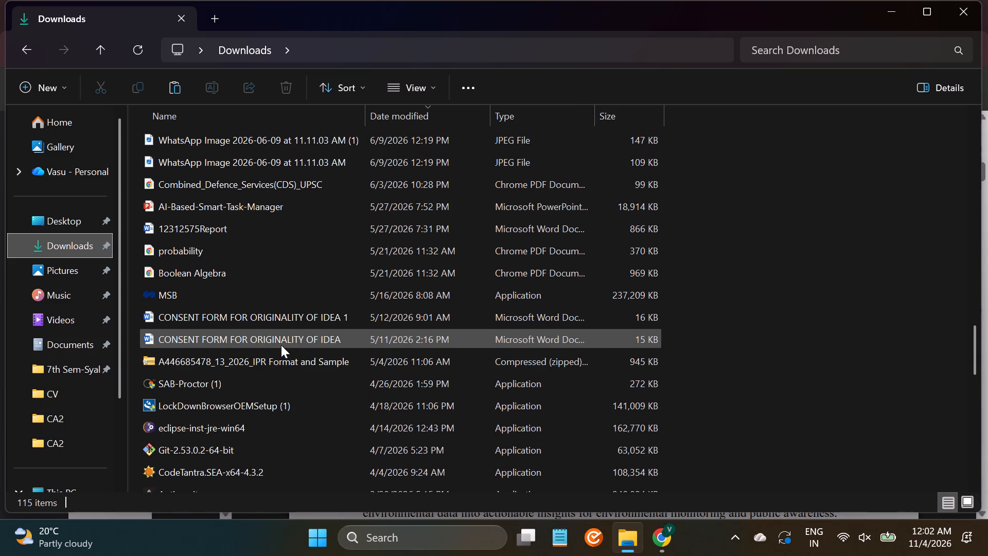
{"action": "scroll", "coordinate": [281, 345], "scroll_direction": "up", "scroll_amount": 1}
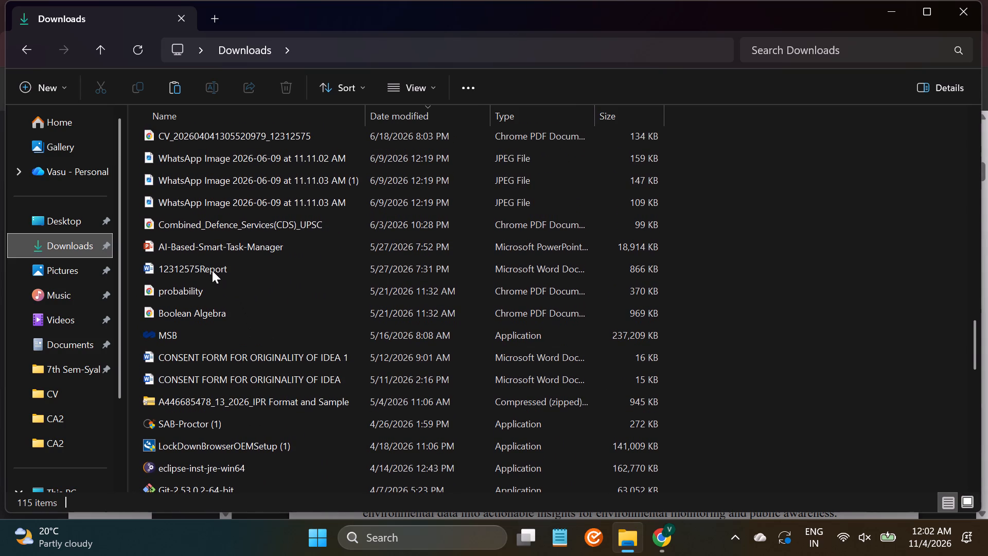
Open the Word report listed directly below AI-Based-Smart-Task-Manager in Downloads, check its cover page, and close the document.
{"action": "double_click", "coordinate": [212, 270]}
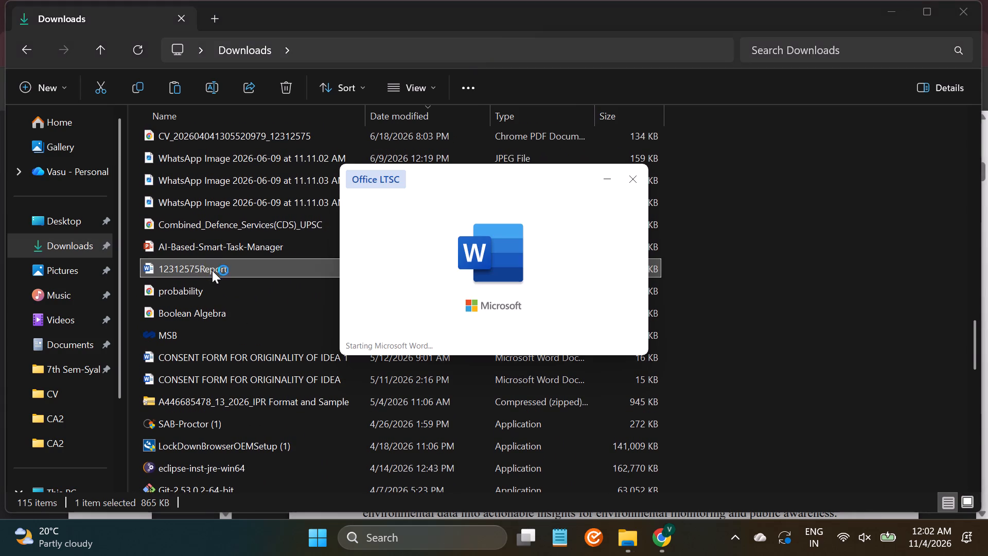
{"action": "scroll", "coordinate": [431, 372], "scroll_direction": "down", "scroll_amount": 5}
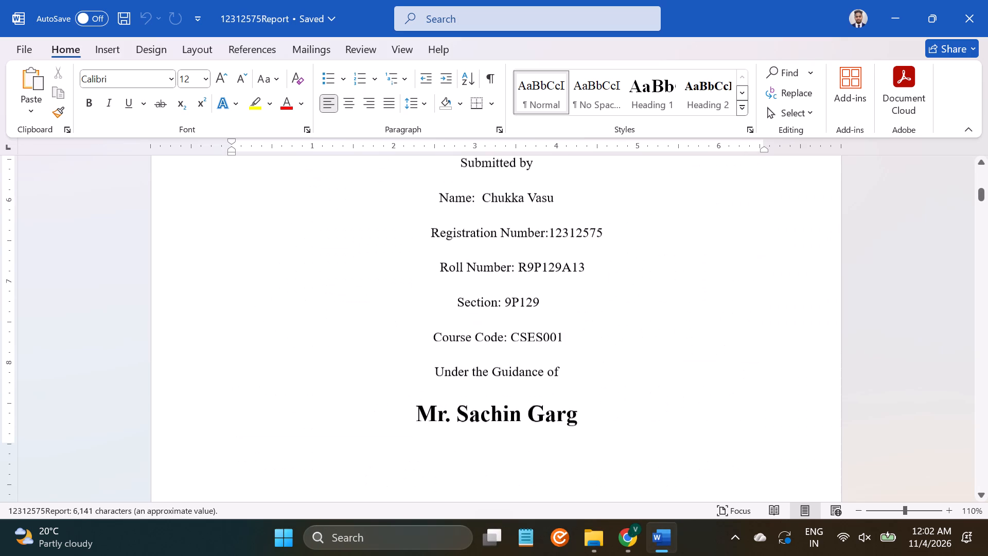
{"action": "scroll", "coordinate": [431, 372], "scroll_direction": "up", "scroll_amount": 1}
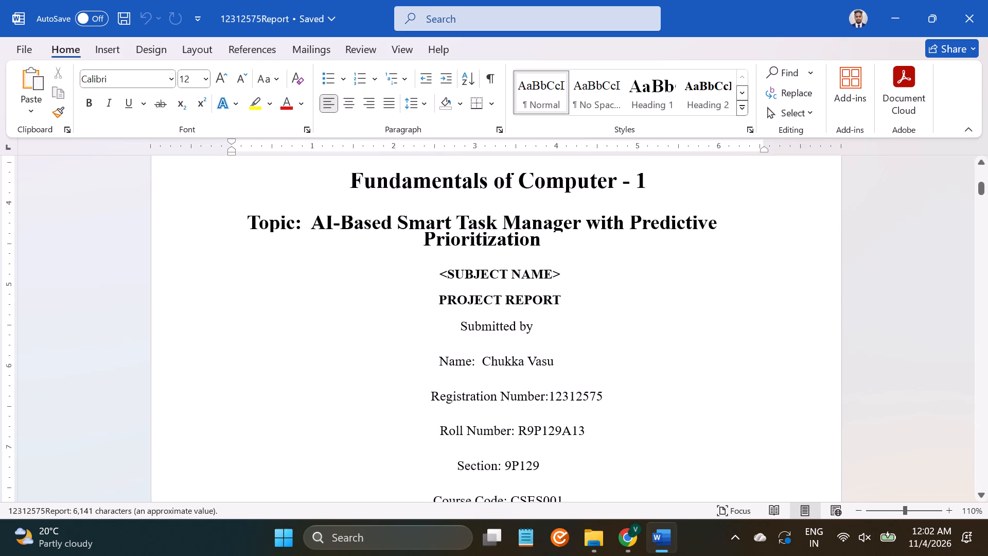
{"action": "scroll", "coordinate": [431, 372], "scroll_direction": "down", "scroll_amount": 2}
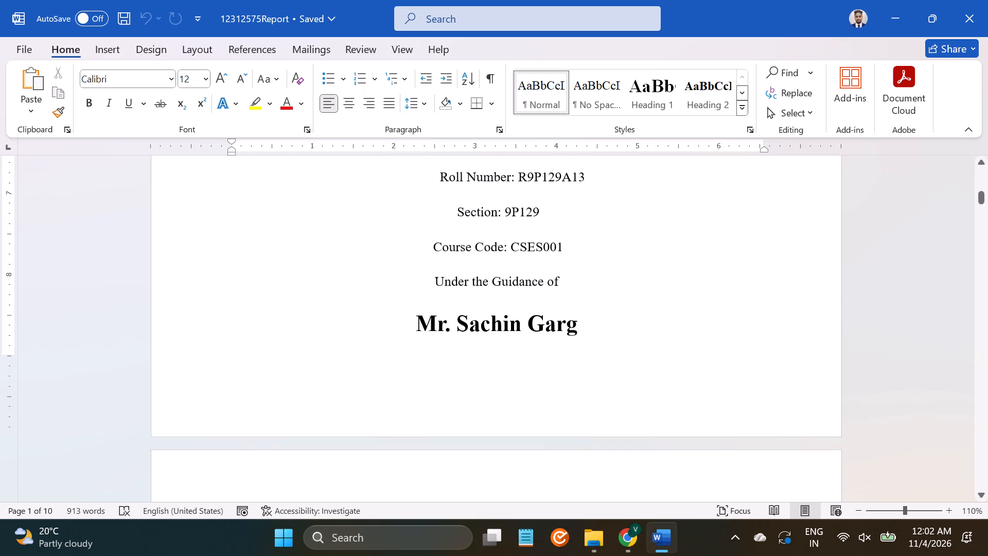
{"action": "left_click", "coordinate": [973, 22]}
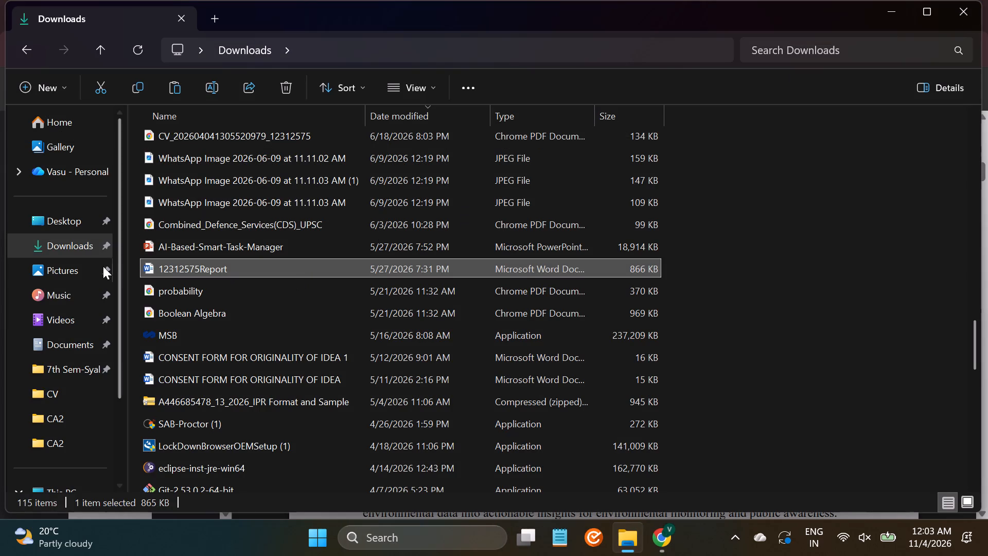
Go to the Documents folder.
{"action": "left_click", "coordinate": [66, 345]}
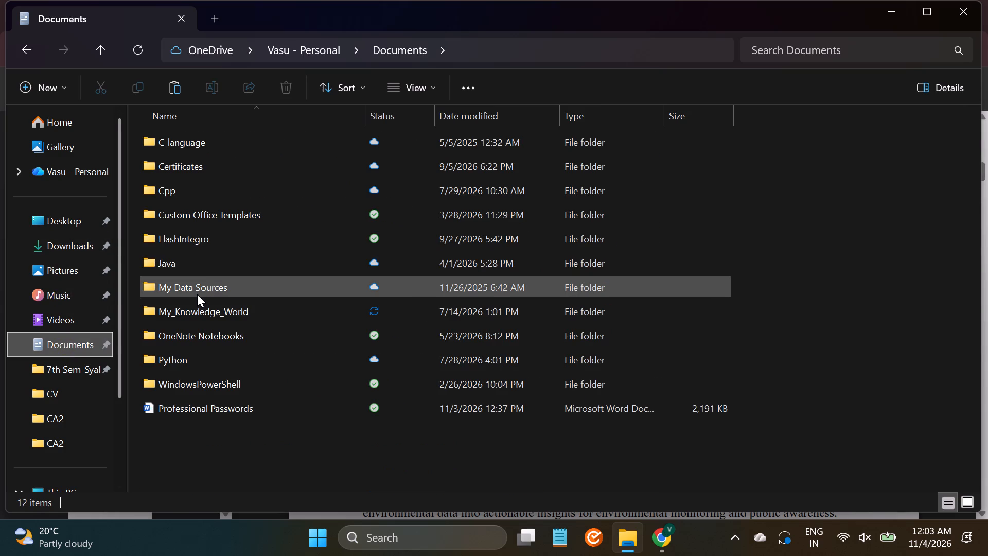
Paste the copied Word report into the Projecets_and_presentation folder under Documents, My_Knowledge_World.
{"action": "double_click", "coordinate": [190, 310]}
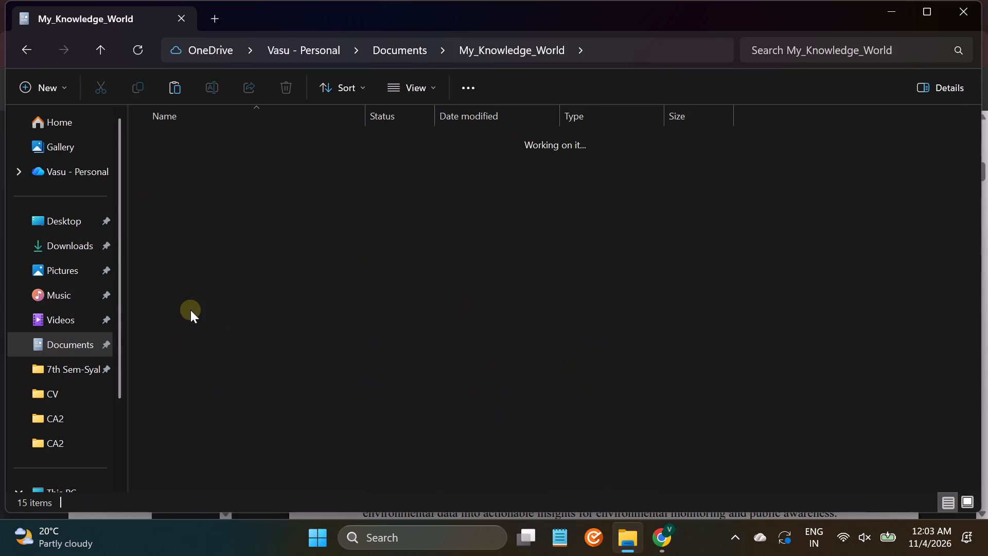
{"action": "double_click", "coordinate": [188, 247]}
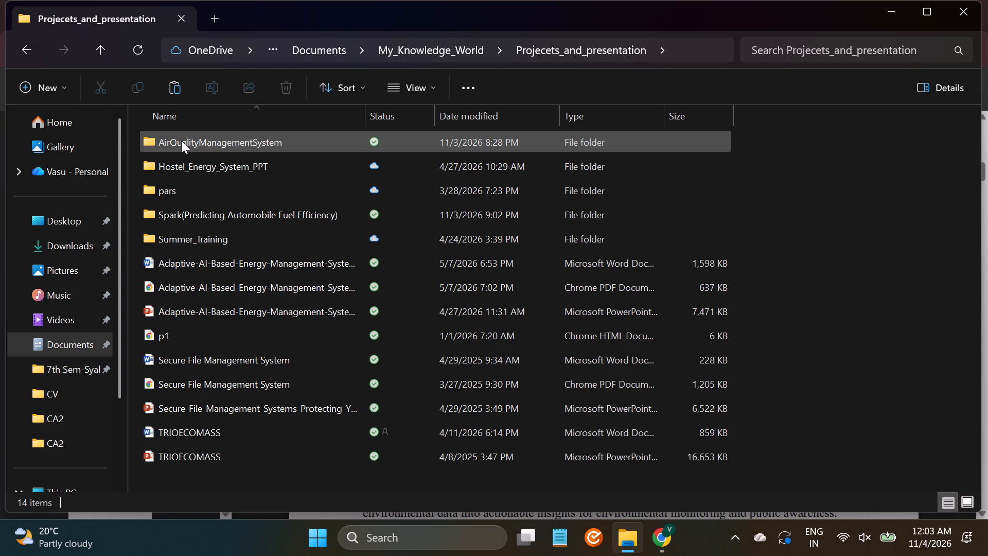
{"action": "double_click", "coordinate": [181, 141]}
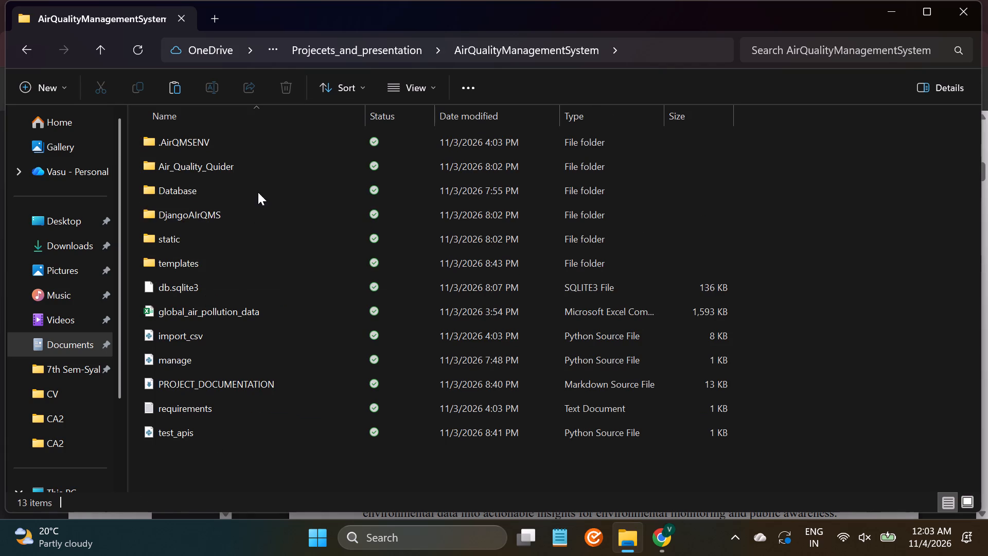
{"action": "left_click", "coordinate": [21, 50]}
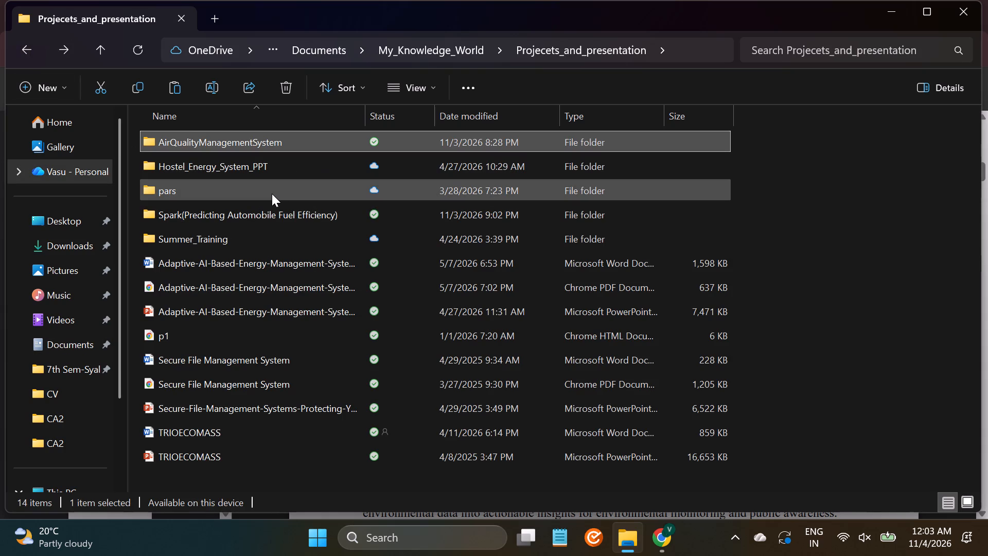
{"action": "key", "text": "ctrl+v"}
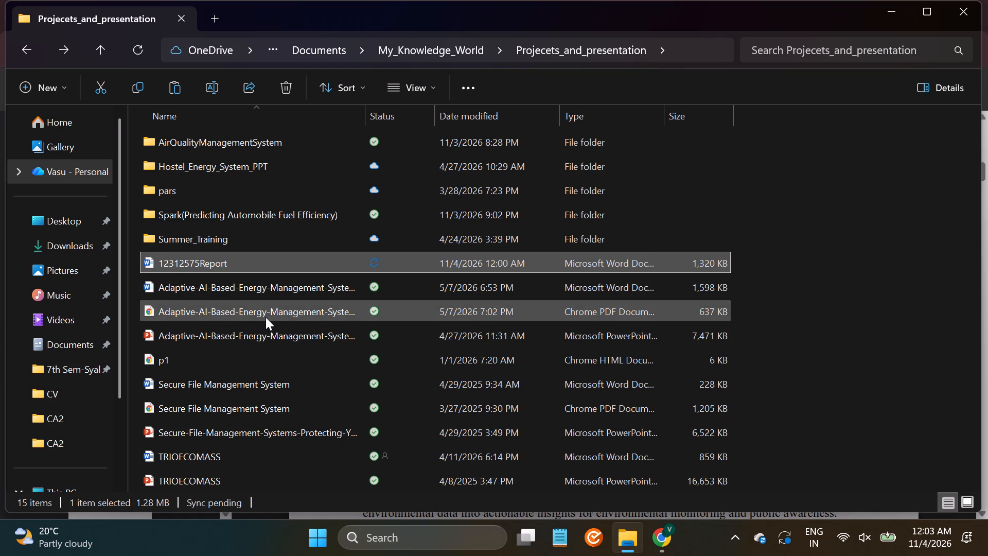
Delete the Spark(Predicting Automobile Fuel Efficiency) folder from Projecets_and_presentation.
{"action": "left_click", "coordinate": [261, 213]}
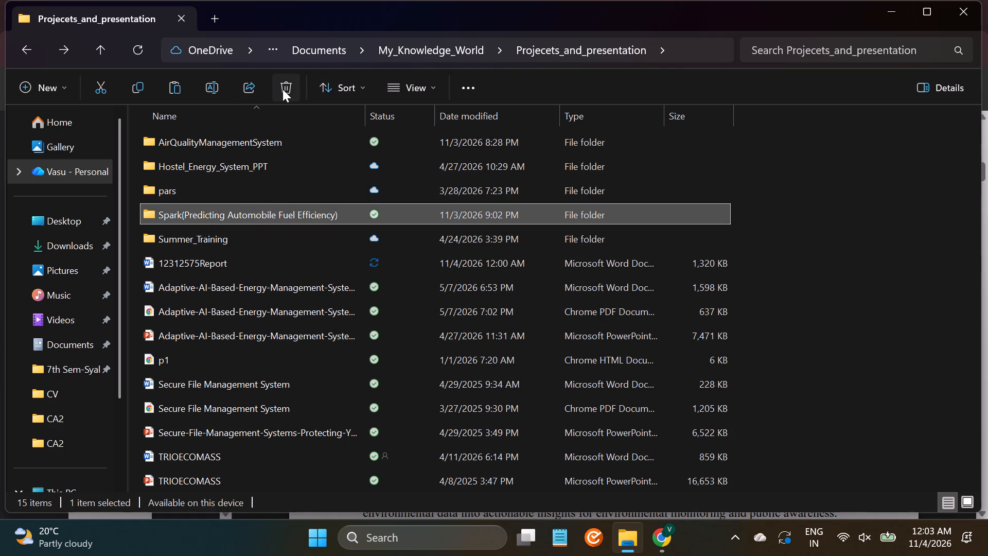
{"action": "left_click", "coordinate": [283, 89]}
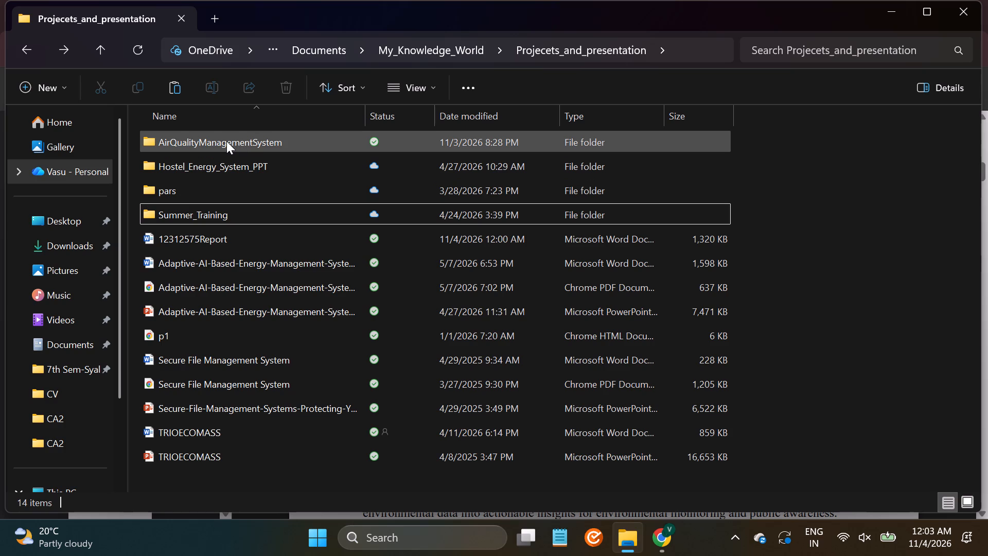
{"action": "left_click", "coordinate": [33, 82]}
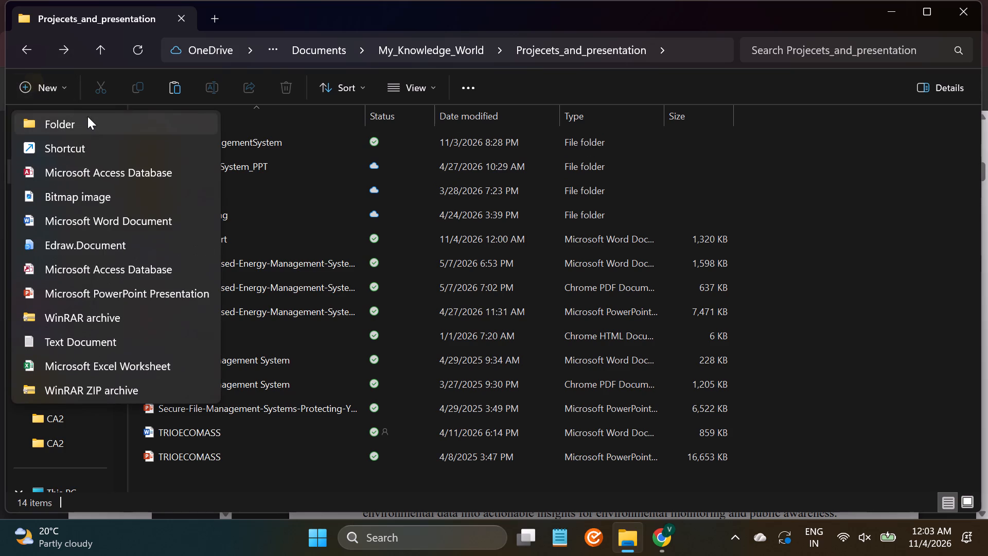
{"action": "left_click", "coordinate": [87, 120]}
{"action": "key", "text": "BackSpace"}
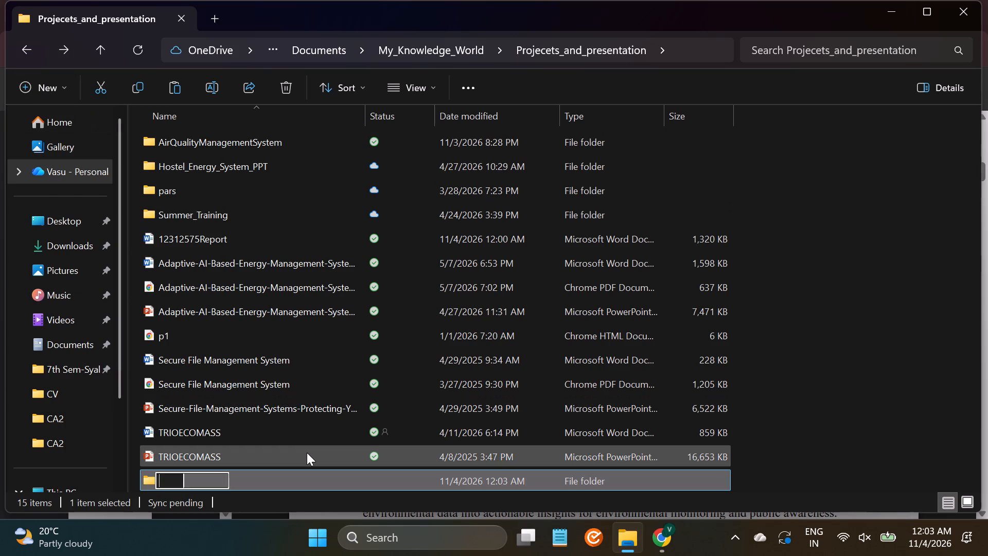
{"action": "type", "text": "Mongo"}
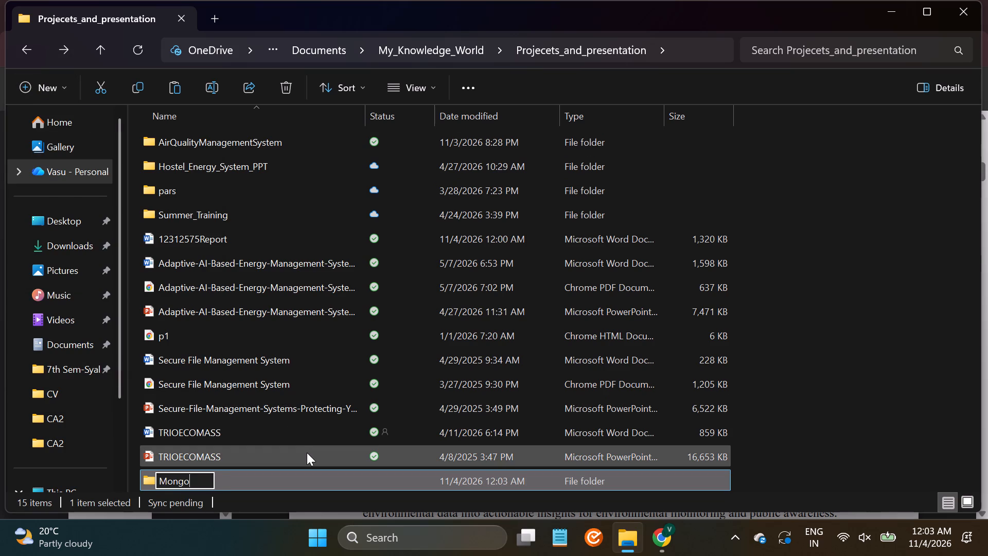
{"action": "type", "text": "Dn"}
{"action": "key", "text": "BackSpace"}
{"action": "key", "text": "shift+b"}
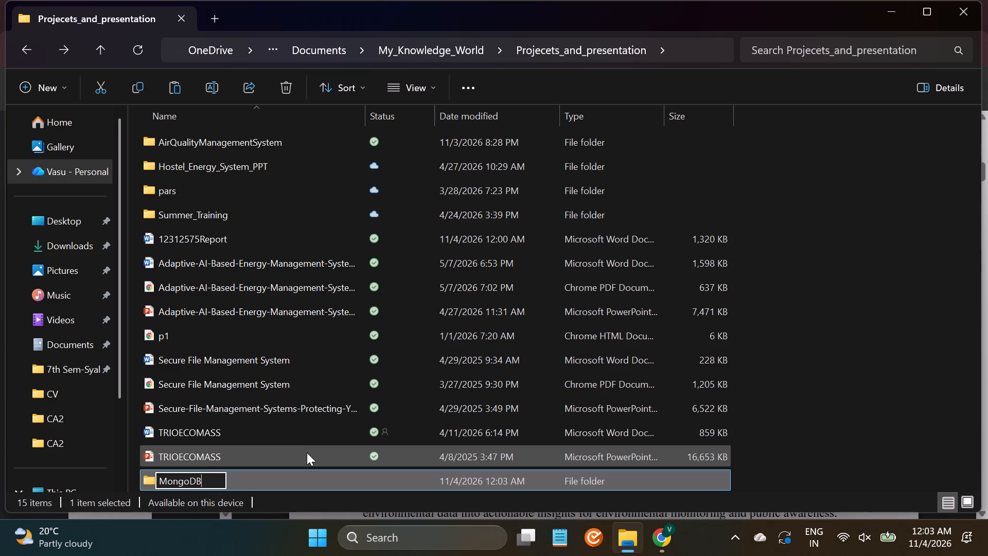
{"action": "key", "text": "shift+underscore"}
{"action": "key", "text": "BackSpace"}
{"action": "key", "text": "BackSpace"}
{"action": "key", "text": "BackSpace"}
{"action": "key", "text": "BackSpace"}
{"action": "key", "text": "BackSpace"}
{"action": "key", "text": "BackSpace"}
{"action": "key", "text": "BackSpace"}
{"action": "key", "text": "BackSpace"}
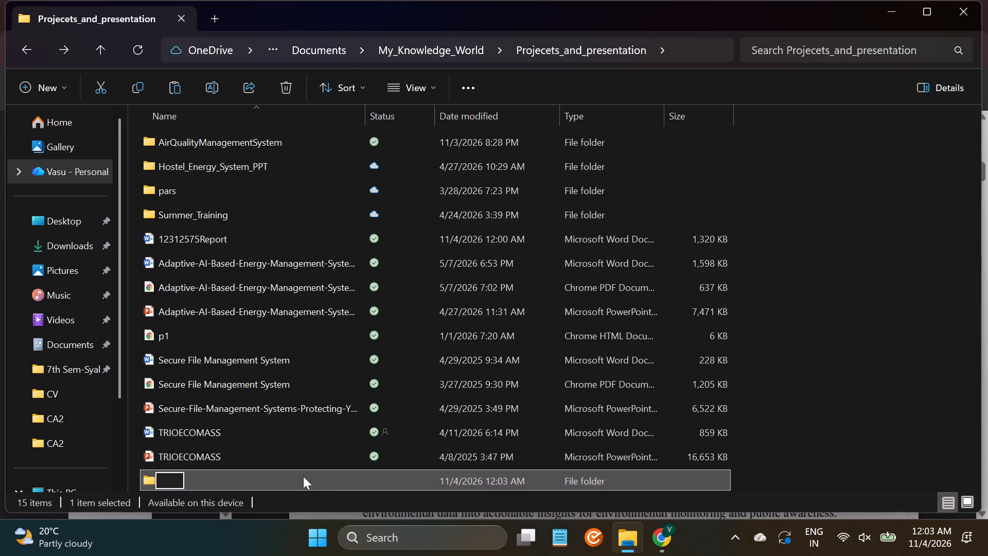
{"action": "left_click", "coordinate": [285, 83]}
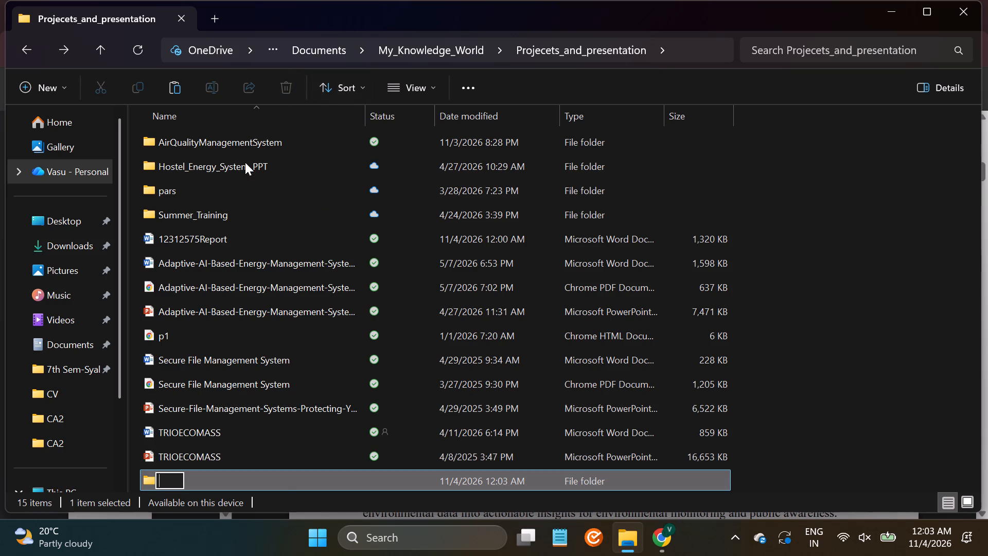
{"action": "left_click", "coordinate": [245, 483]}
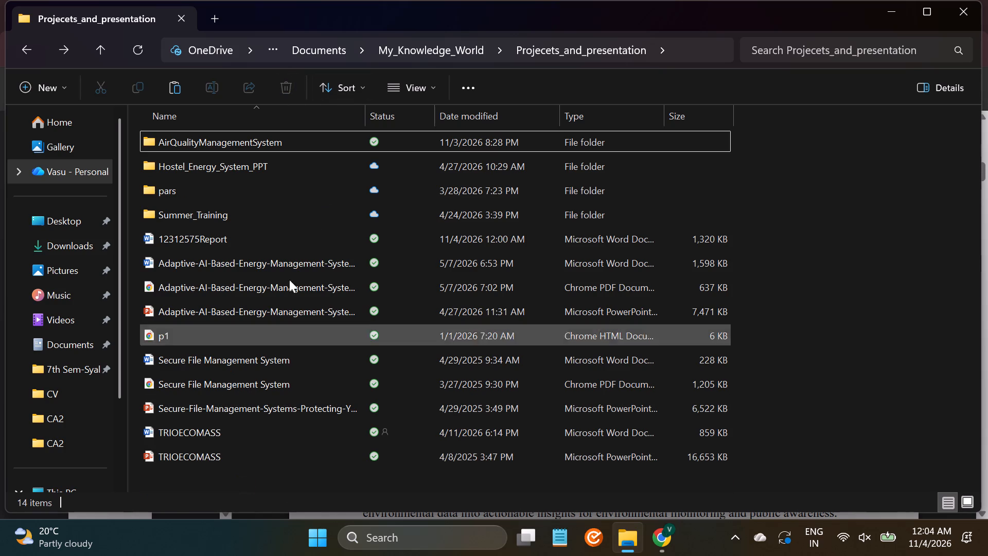
Rename the pasted Word report in the Projecets_and_presentation folder, starting the new name with AirQMS.
{"action": "left_click", "coordinate": [280, 239]}
{"action": "left_click", "coordinate": [252, 239]}
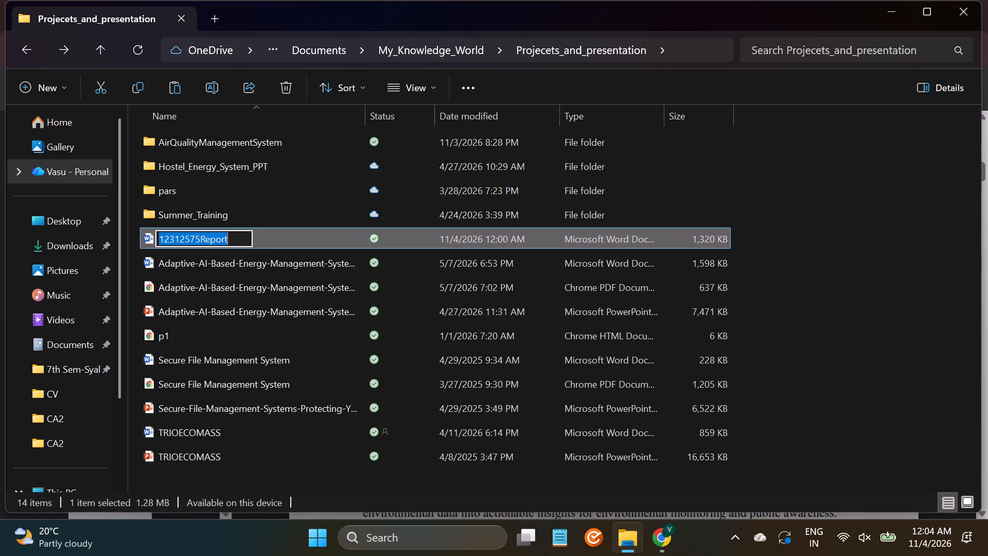
{"action": "key", "text": "BackSpace"}
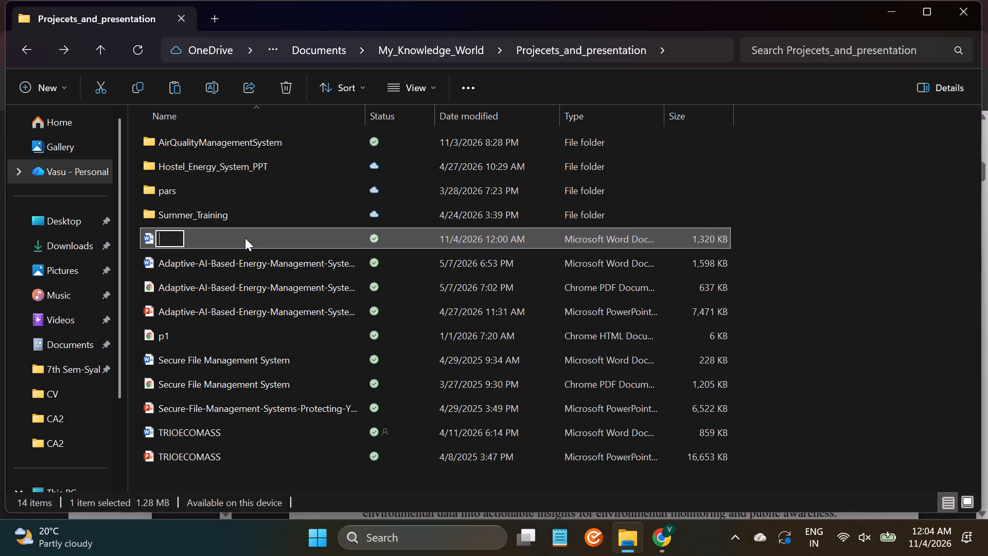
{"action": "type", "text": "Air"}
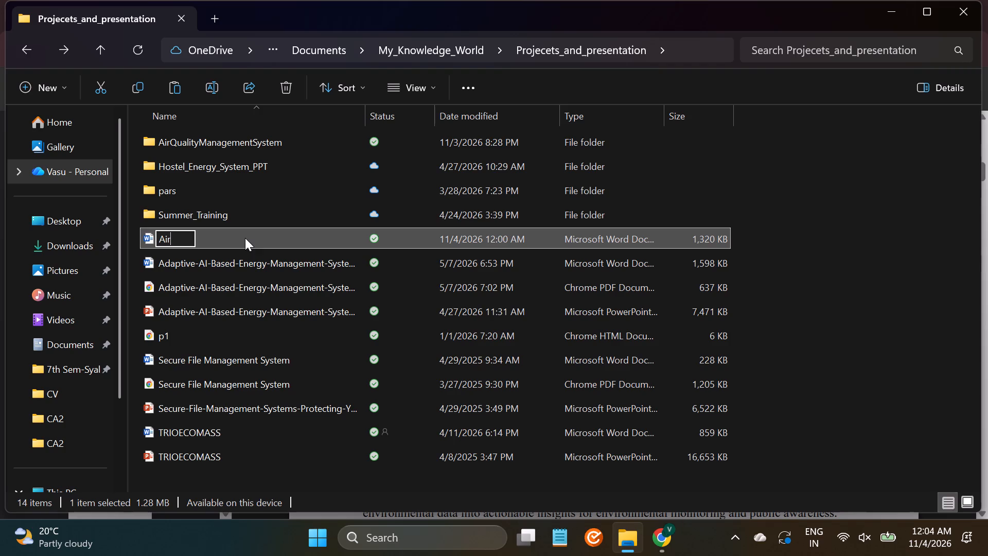
{"action": "type", "text": "QM"}
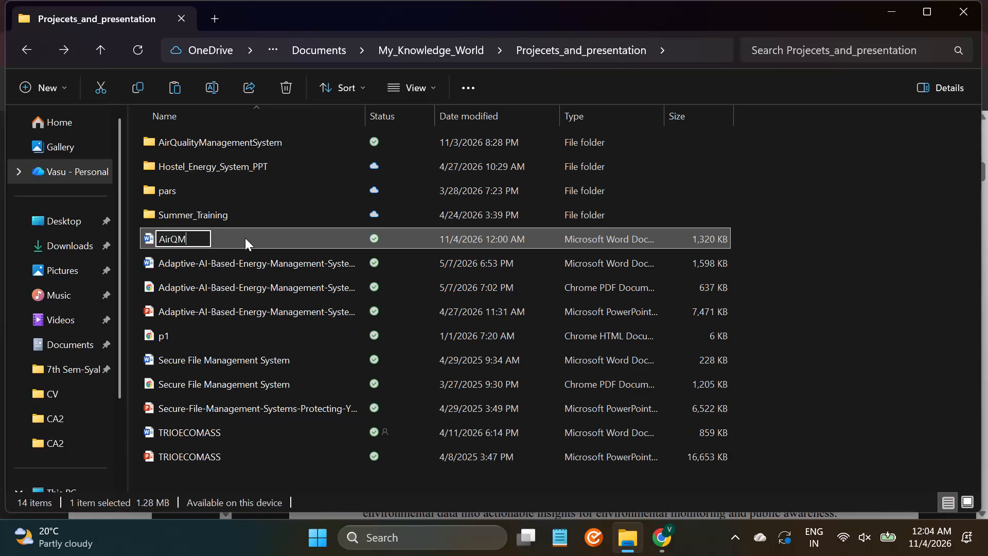
{"action": "key", "text": "shift+n"}
{"action": "key", "text": "shift+BackSpace"}
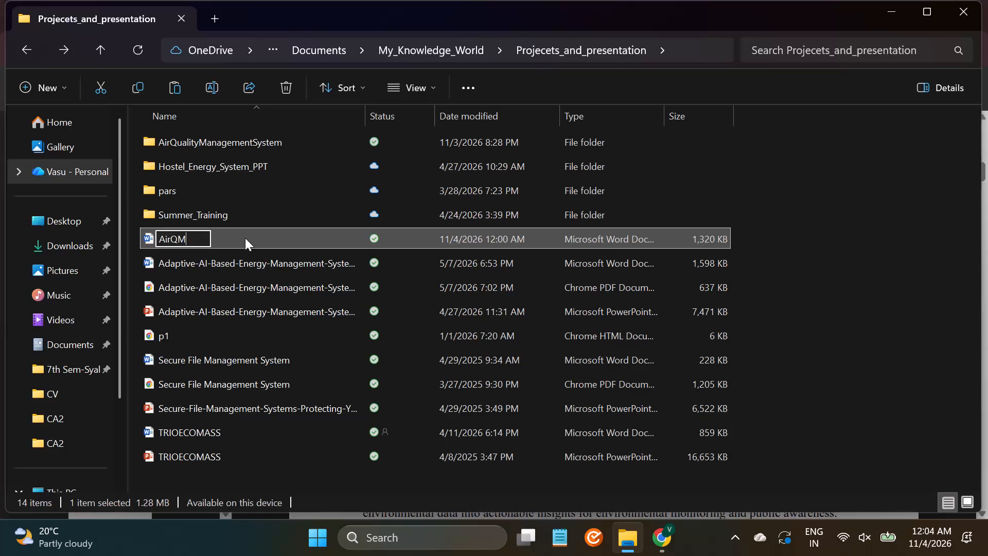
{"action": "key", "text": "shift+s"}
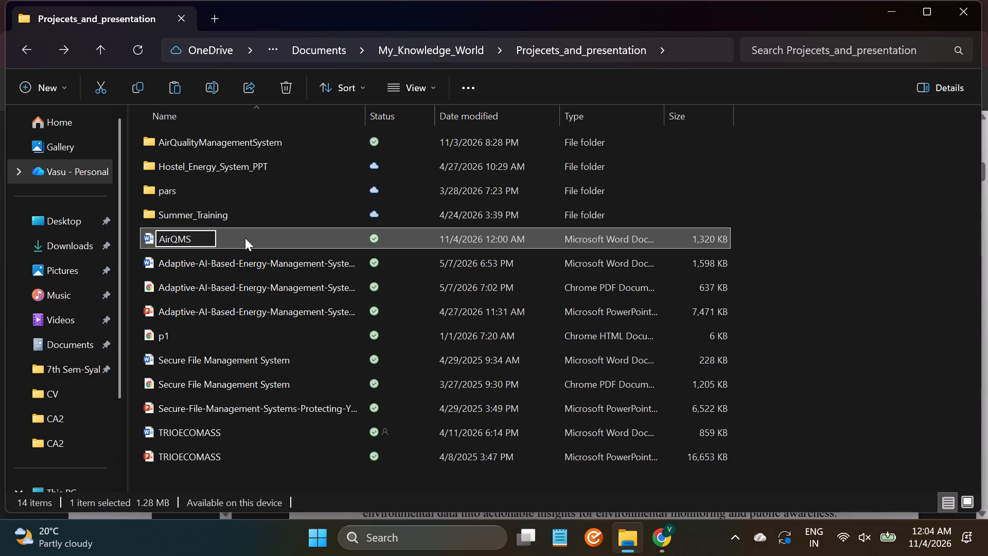
Complete the Word report's new name by adding an underscore, the student ID number and _report after AirQMS.
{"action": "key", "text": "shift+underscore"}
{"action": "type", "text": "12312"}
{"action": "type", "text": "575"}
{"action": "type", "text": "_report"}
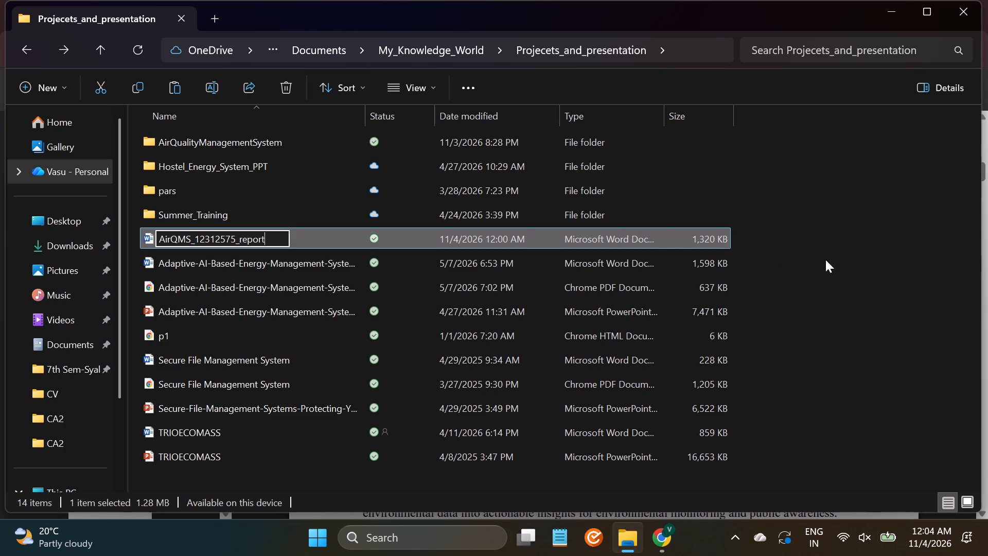
{"action": "left_click", "coordinate": [840, 262]}
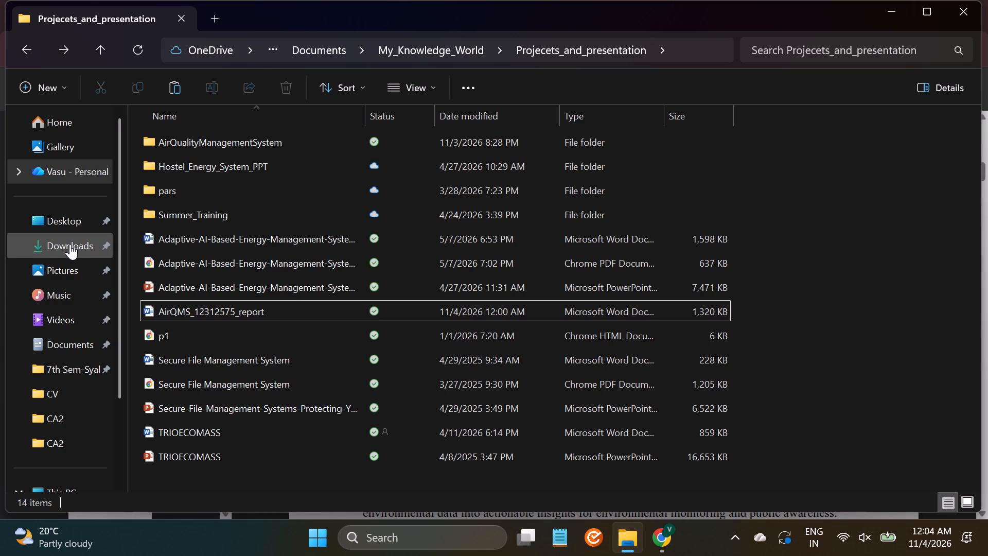
Search the computer for the WhatsApp app using "what".
{"action": "left_click", "coordinate": [452, 538]}
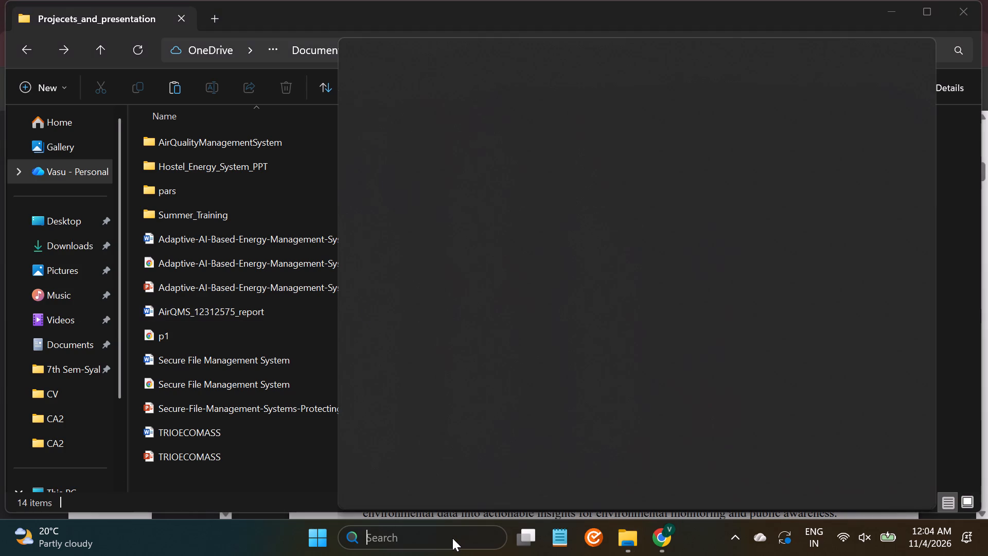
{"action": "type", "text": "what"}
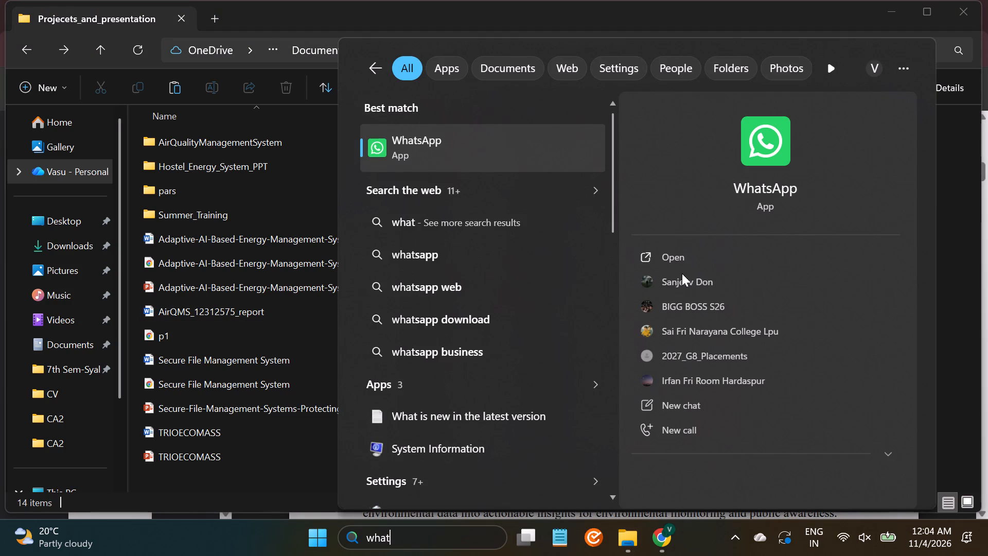
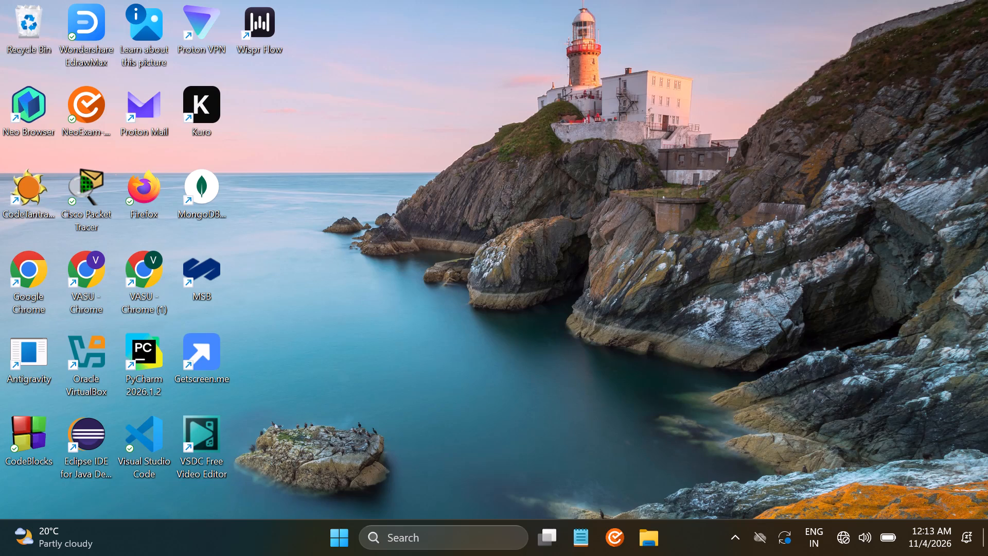
Turn on the computer's Wi-Fi and dismiss the list of available networks.
{"action": "left_click", "coordinate": [866, 532]}
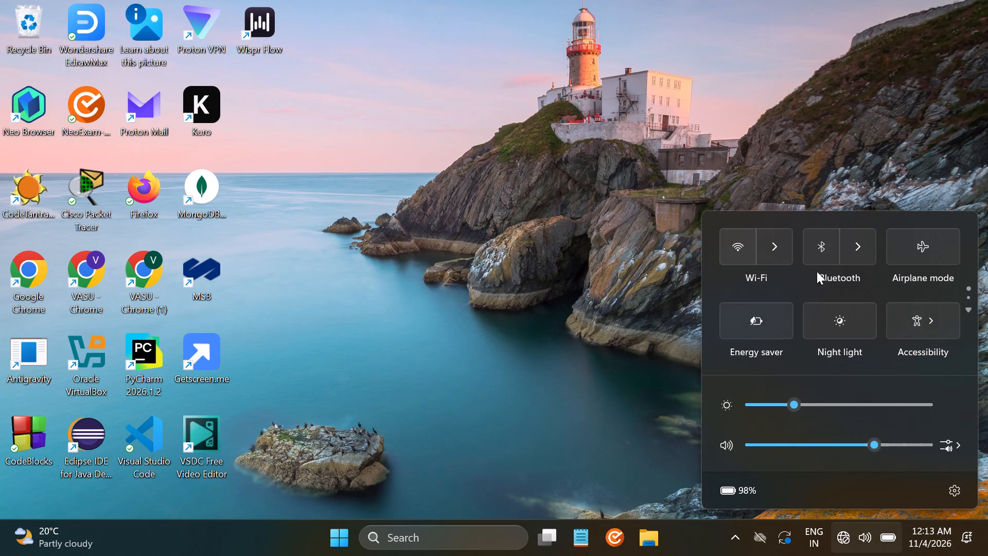
{"action": "left_click", "coordinate": [777, 227]}
{"action": "left_click", "coordinate": [776, 234]}
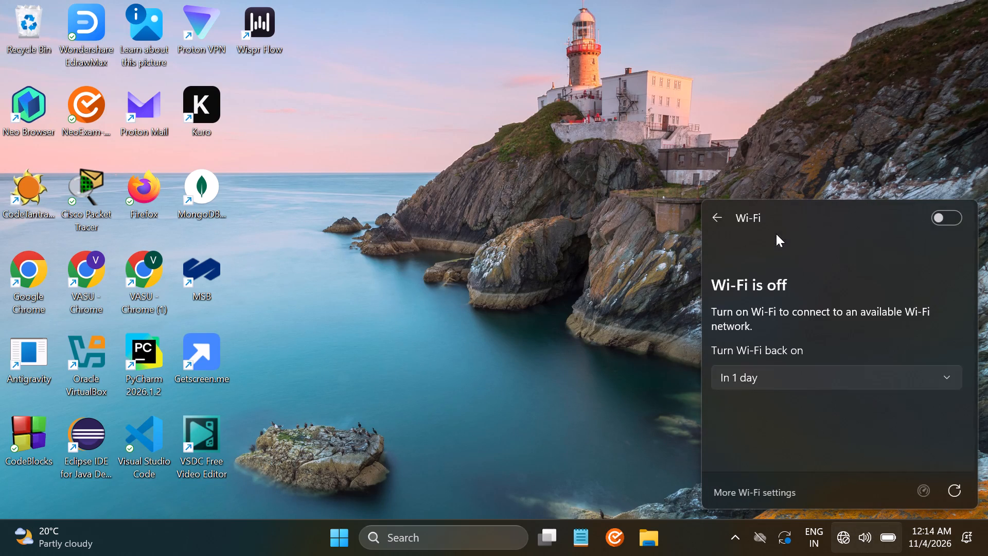
{"action": "left_click", "coordinate": [965, 212]}
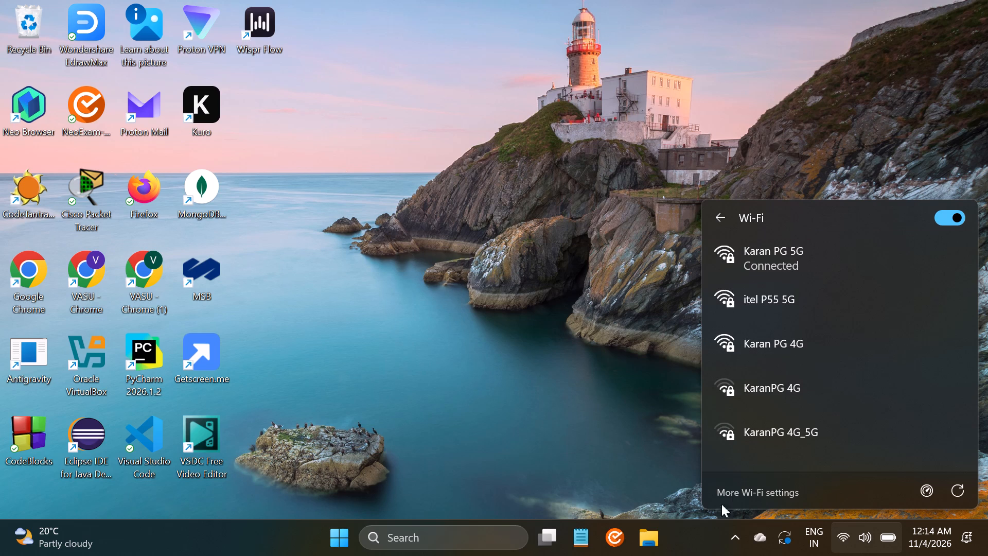
{"action": "left_click", "coordinate": [875, 538]}
{"action": "left_click", "coordinate": [565, 366]}
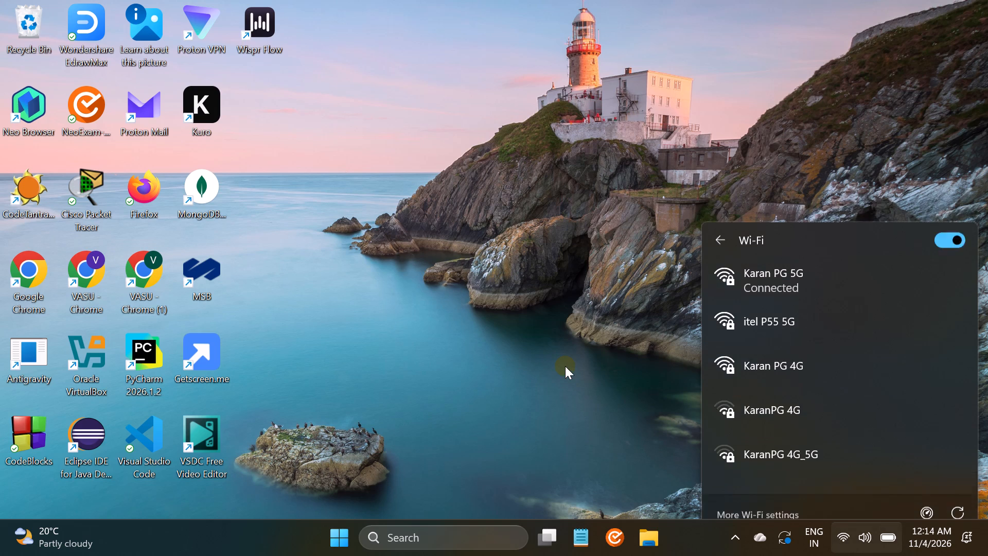
Search the computer for vscode to find the Visual Studio Code app.
{"action": "left_click", "coordinate": [408, 536]}
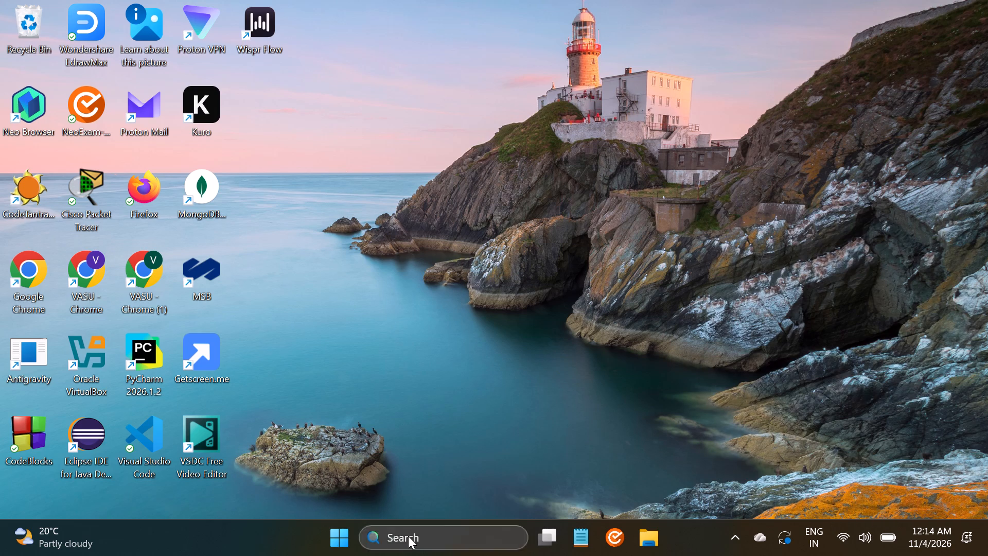
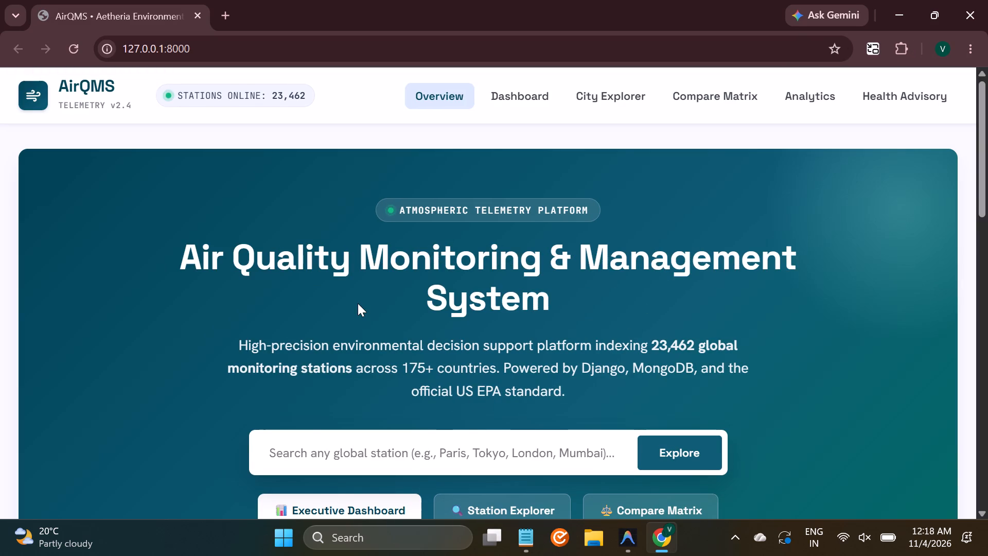
Look through the AirQMS Overview page and capture a full-screen snip of its top section.
{"action": "scroll", "coordinate": [358, 303], "scroll_direction": "down", "scroll_amount": 3}
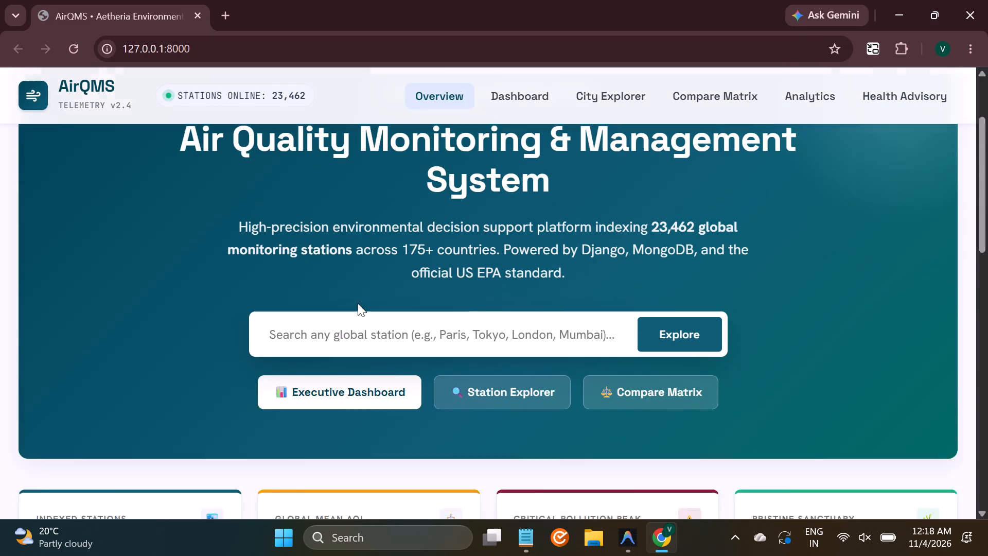
{"action": "scroll", "coordinate": [358, 303], "scroll_direction": "down", "scroll_amount": 7}
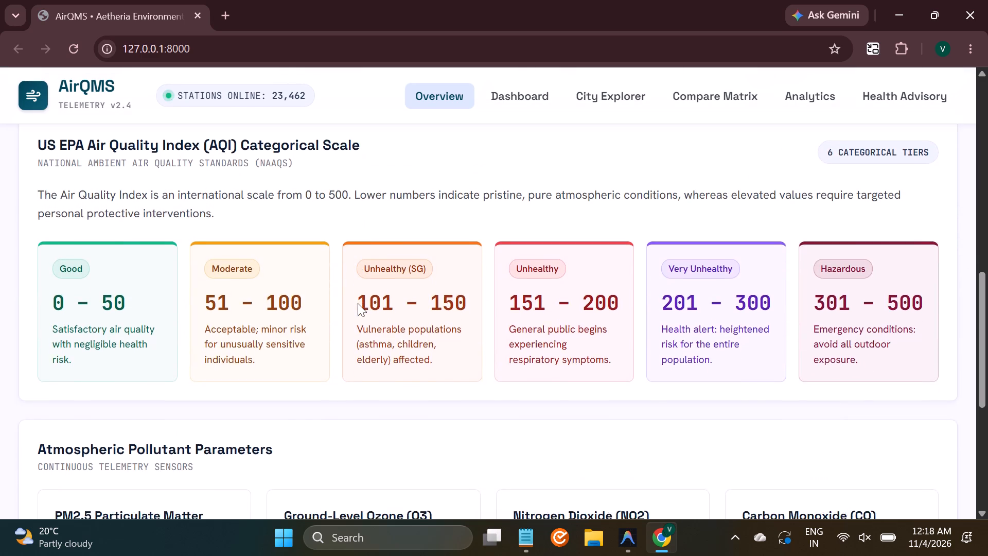
{"action": "scroll", "coordinate": [358, 303], "scroll_direction": "down", "scroll_amount": 2}
{"action": "scroll", "coordinate": [358, 303], "scroll_direction": "up", "scroll_amount": 6}
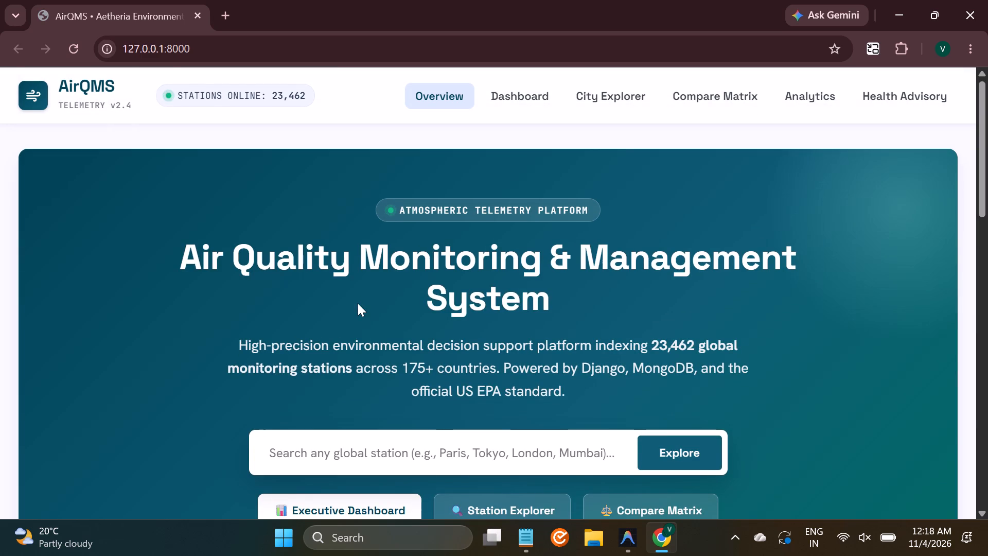
{"action": "key", "text": "shift+super+s"}
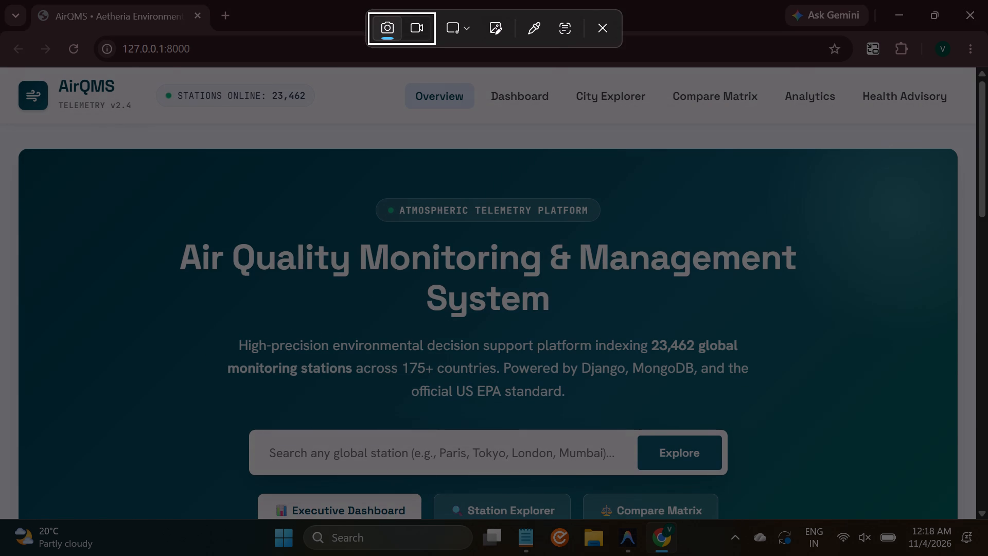
{"action": "left_click_drag", "start_coordinate": [0, 0], "coordinate": [968, 493]}
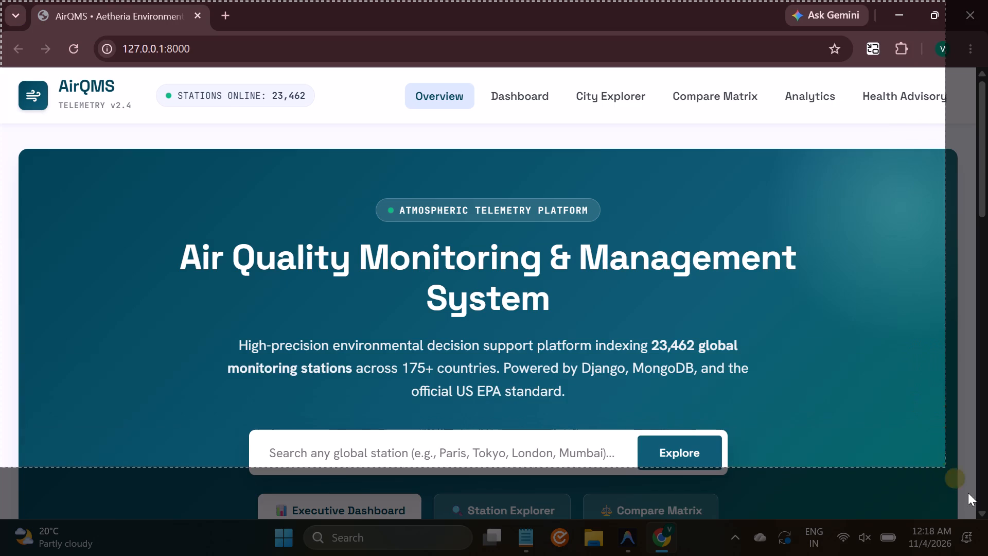
{"action": "left_click_drag", "start_coordinate": [968, 493], "coordinate": [987, 512]}
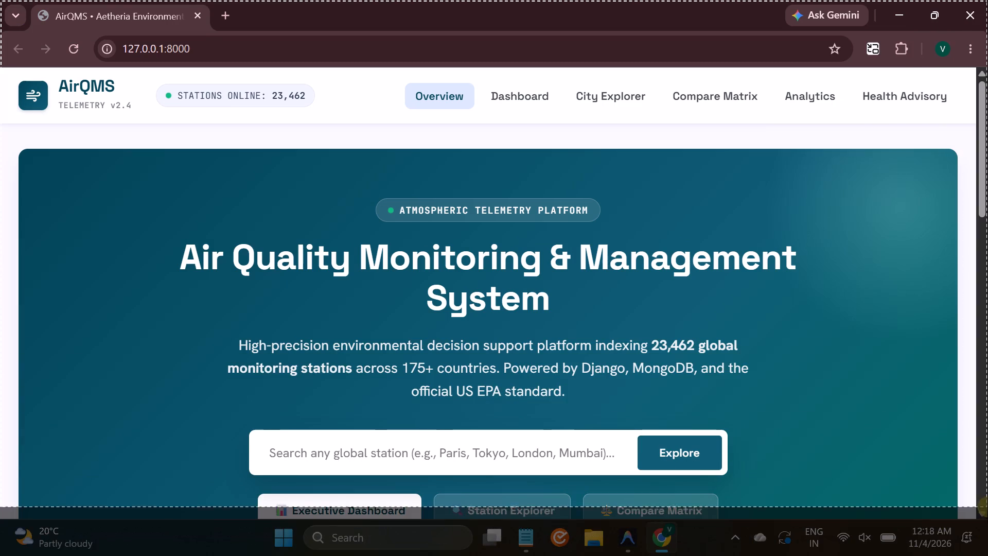
{"action": "left_click_drag", "start_coordinate": [987, 512], "coordinate": [987, 555]}
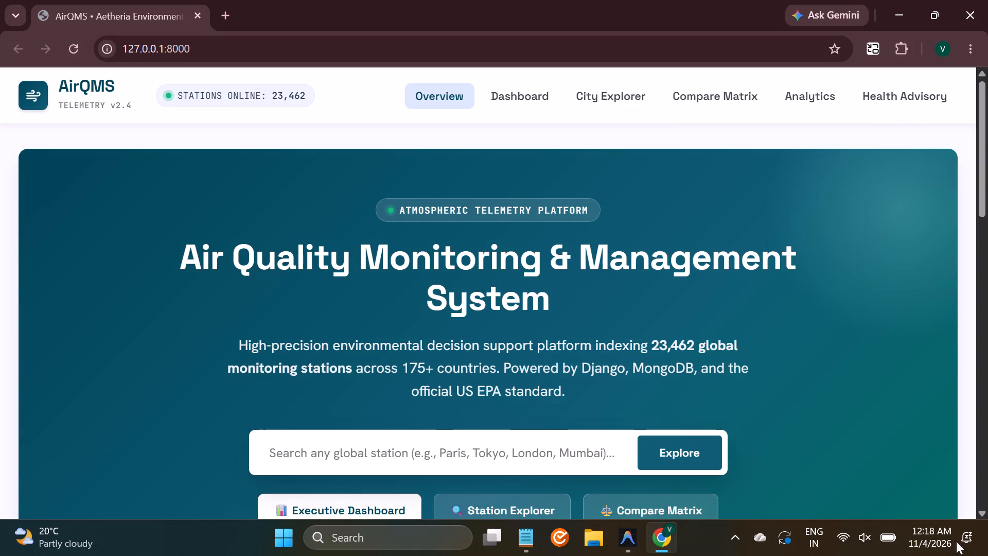
Open the AirQMS Dashboard page and capture a full-screen snip of the Executive Overview Dashboard.
{"action": "left_click", "coordinate": [515, 95]}
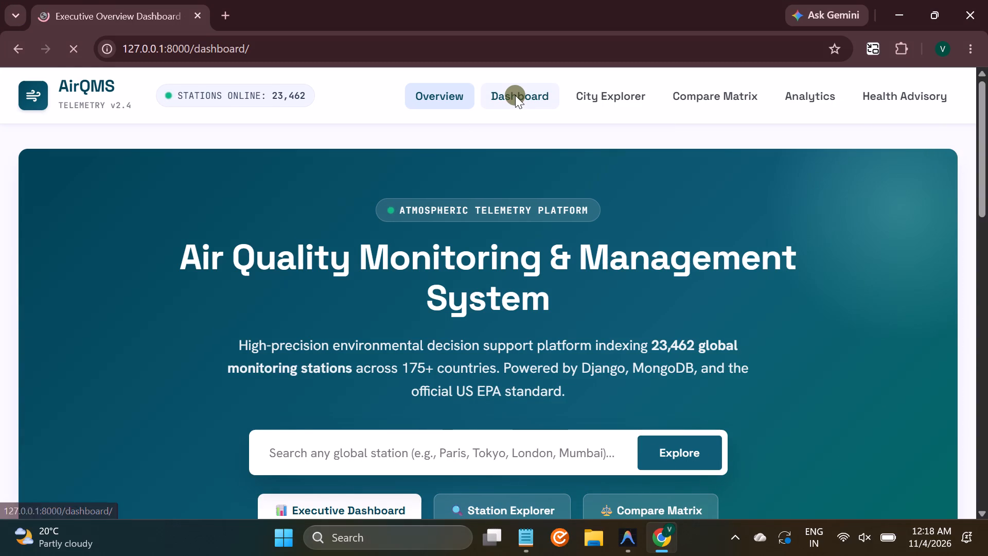
{"action": "key", "text": "shift+super+s"}
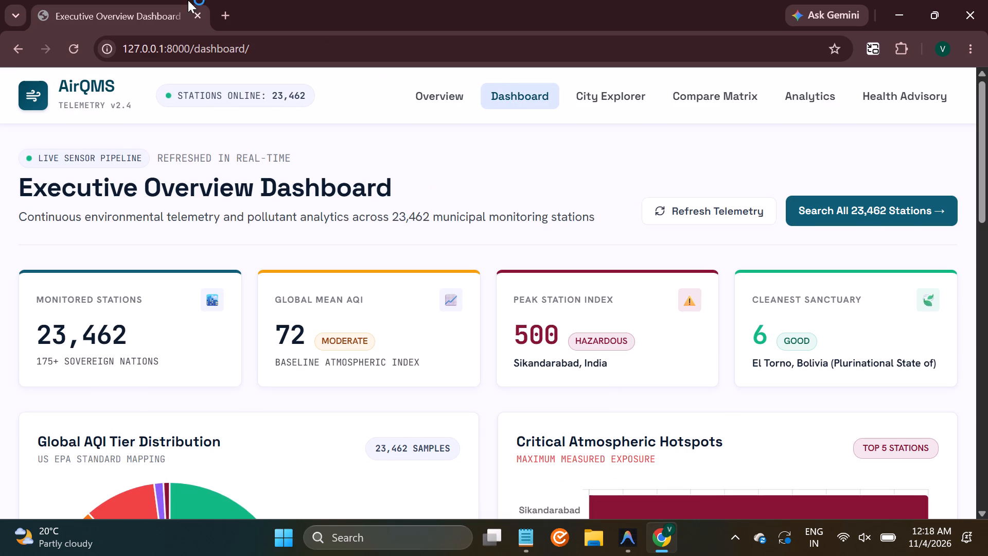
{"action": "left_click_drag", "start_coordinate": [5, 4], "coordinate": [624, 289]}
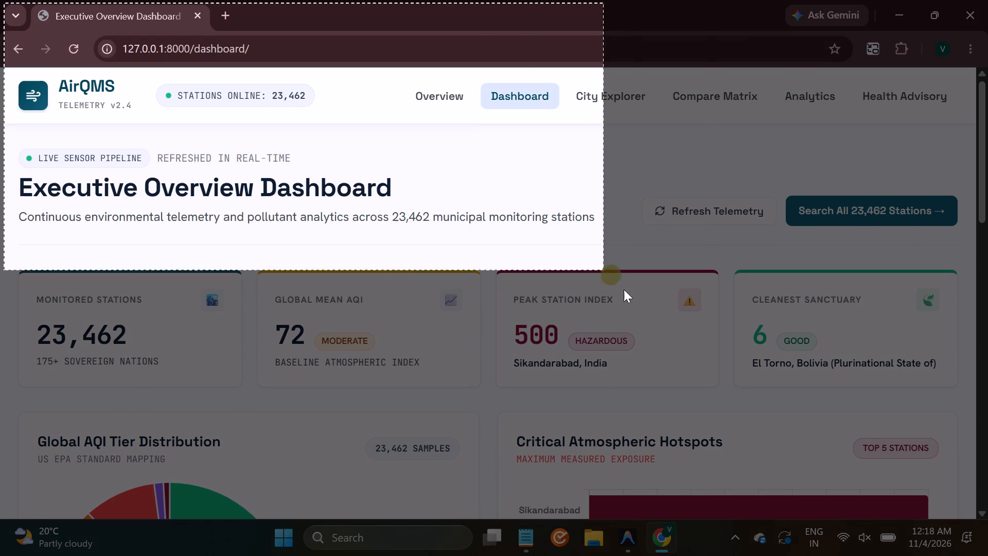
{"action": "left_click_drag", "start_coordinate": [624, 289], "coordinate": [943, 555]}
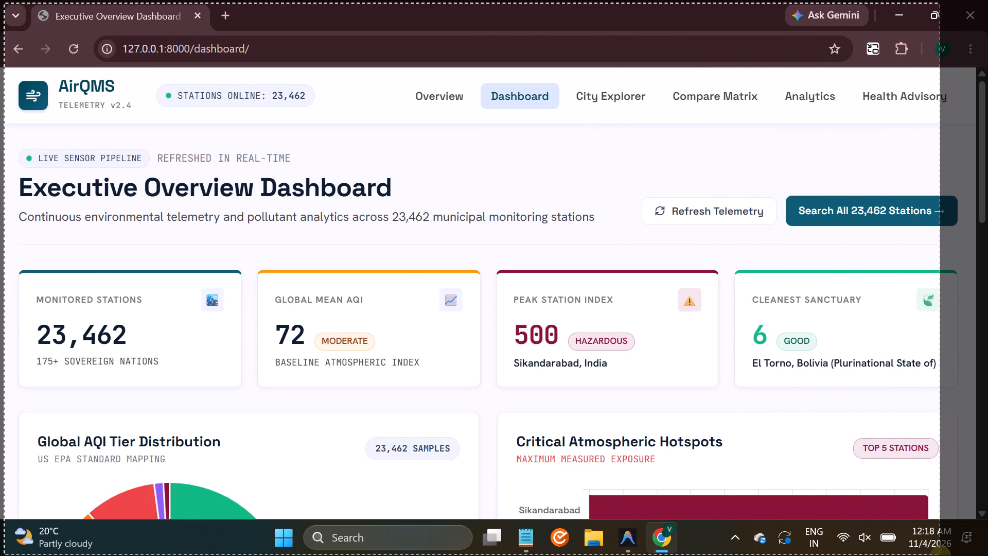
{"action": "left_click_drag", "start_coordinate": [943, 555], "coordinate": [987, 555]}
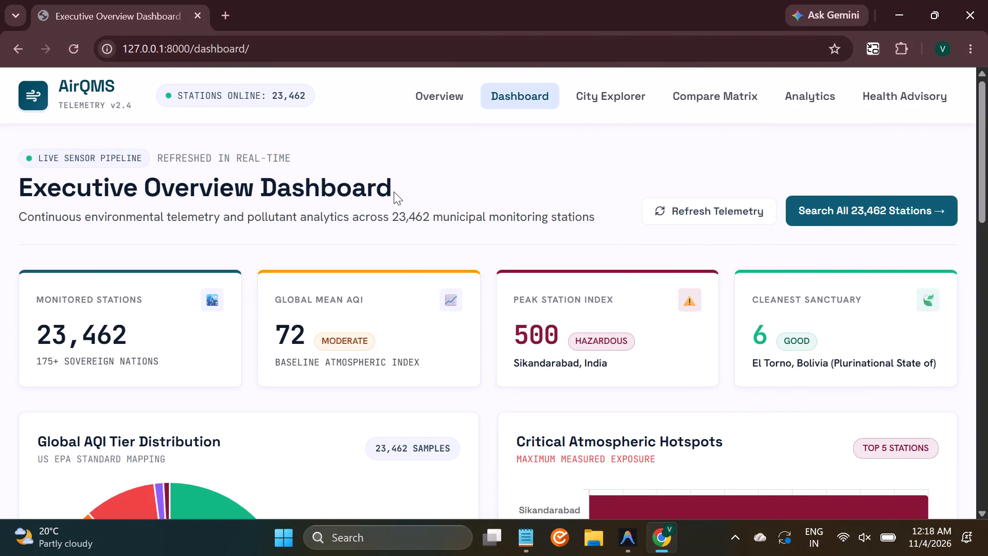
Open the City Explorer page and capture a full-screen snip of the Global Station Explorer.
{"action": "left_click", "coordinate": [631, 102]}
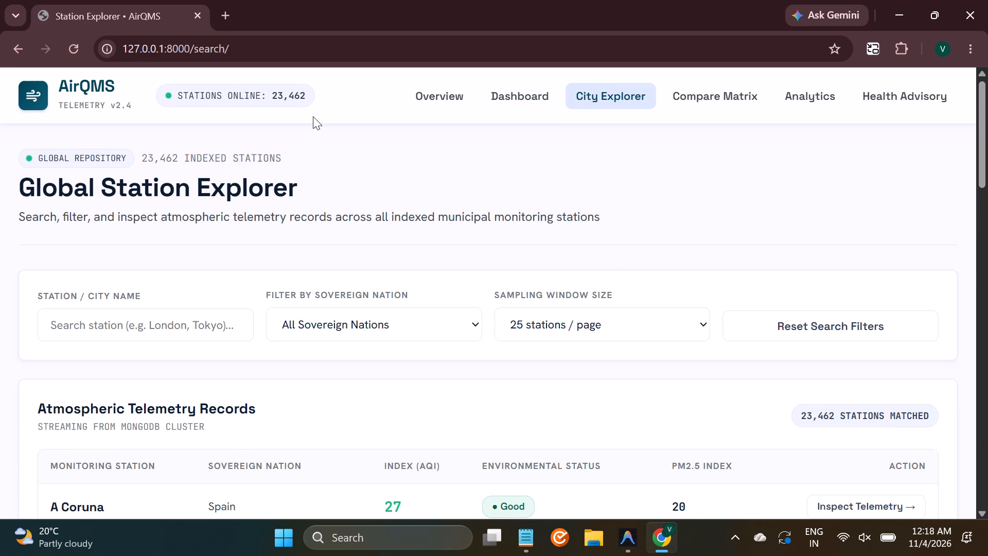
{"action": "key", "text": "shift+super+s"}
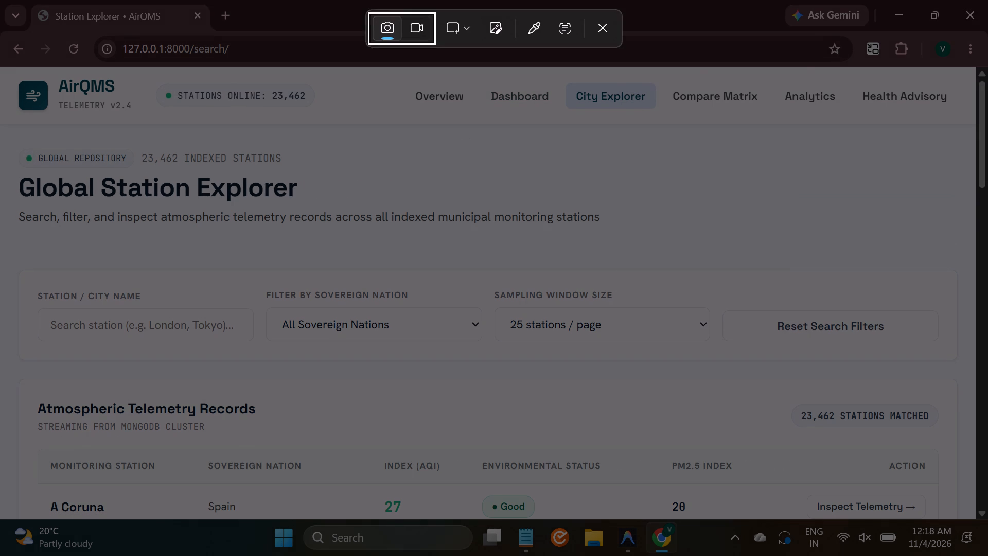
{"action": "left_click_drag", "start_coordinate": [0, 4], "coordinate": [978, 449]}
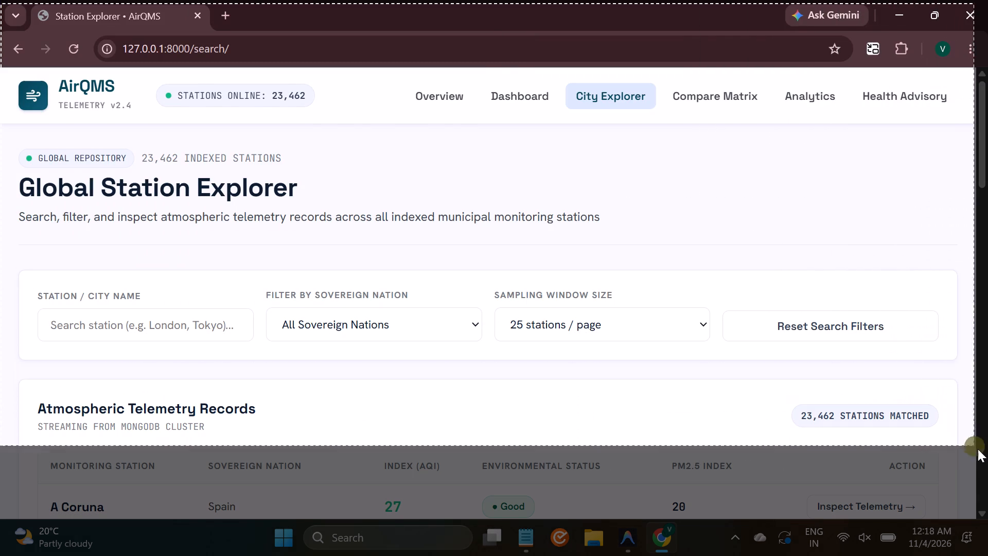
{"action": "left_click_drag", "start_coordinate": [978, 449], "coordinate": [987, 555]}
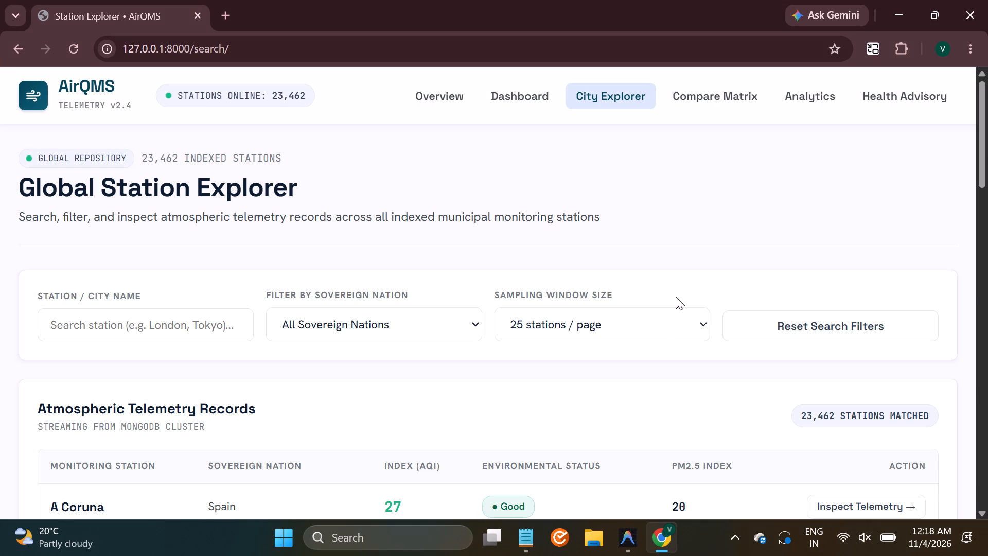
Open the Compare Matrix page and capture a full-screen snip of the Multi-City AQI Comparison Matrix.
{"action": "left_click", "coordinate": [721, 106]}
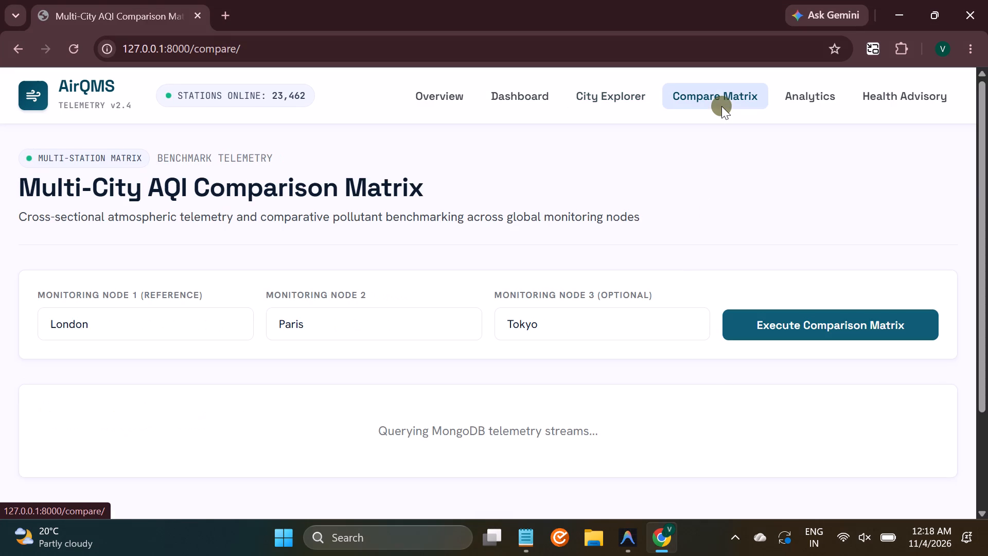
{"action": "key", "text": "shift+super+s"}
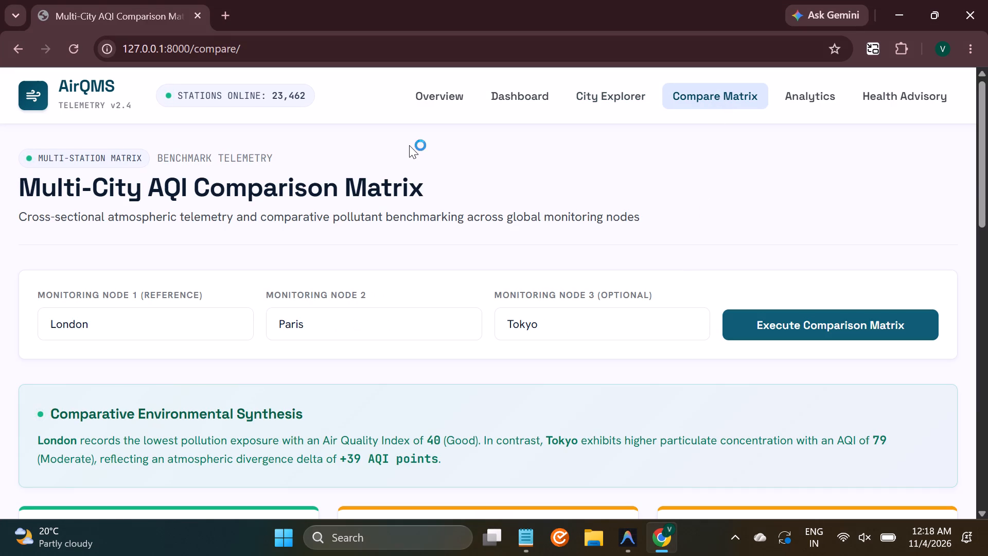
{"action": "left_click_drag", "start_coordinate": [6, 0], "coordinate": [981, 551]}
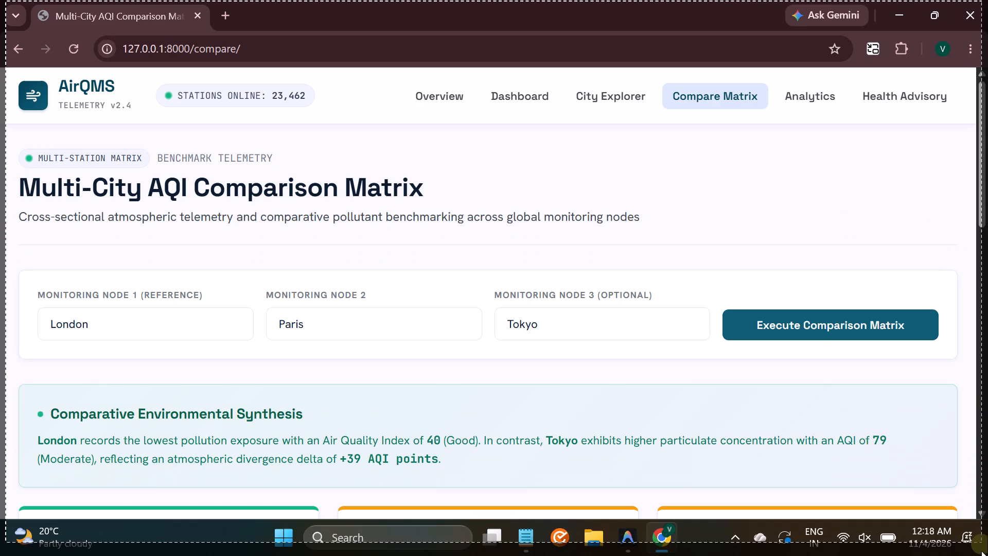
{"action": "left_click_drag", "start_coordinate": [981, 551], "coordinate": [981, 555]}
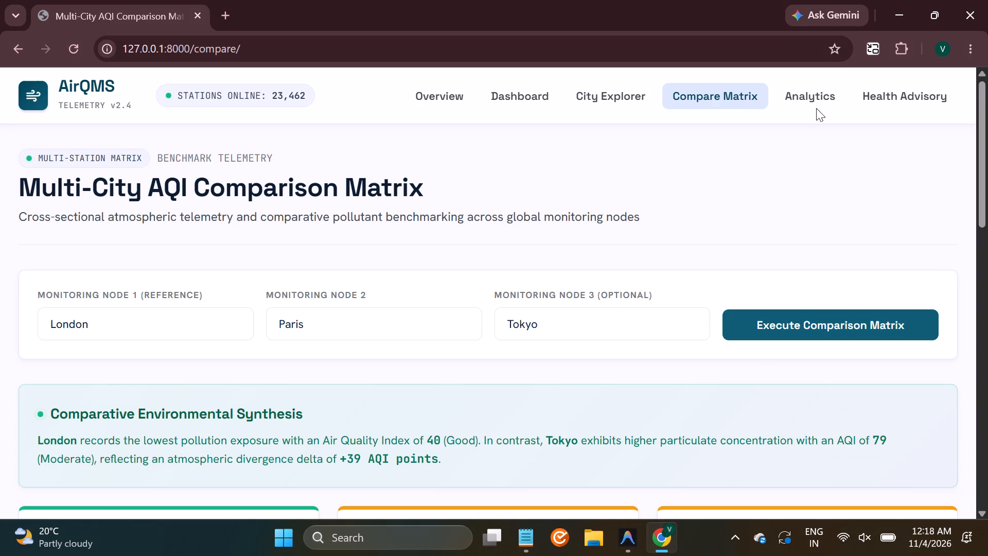
Open the Analytics page of the AirQMS site.
{"action": "left_click", "coordinate": [815, 98]}
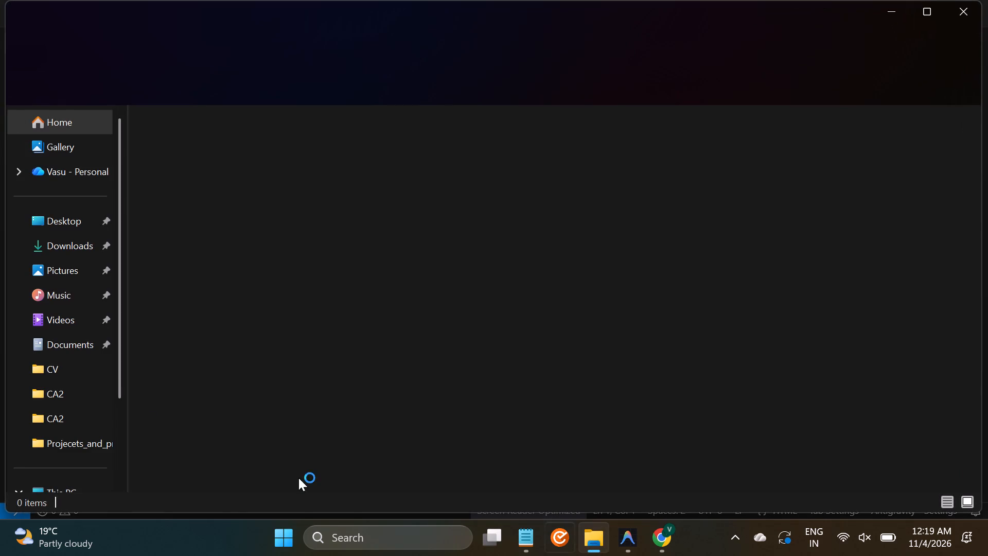
{"action": "left_click", "coordinate": [78, 343]}
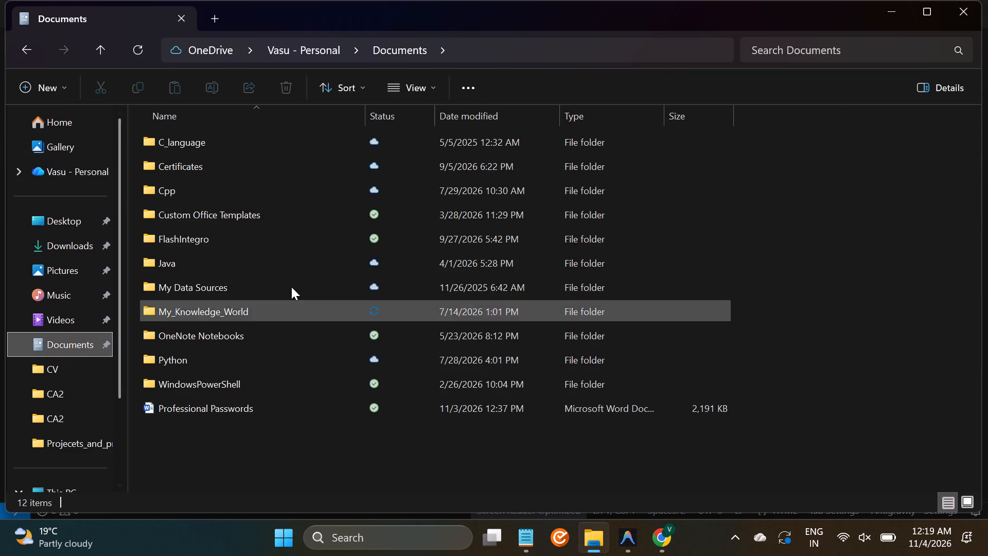
{"action": "double_click", "coordinate": [191, 310]}
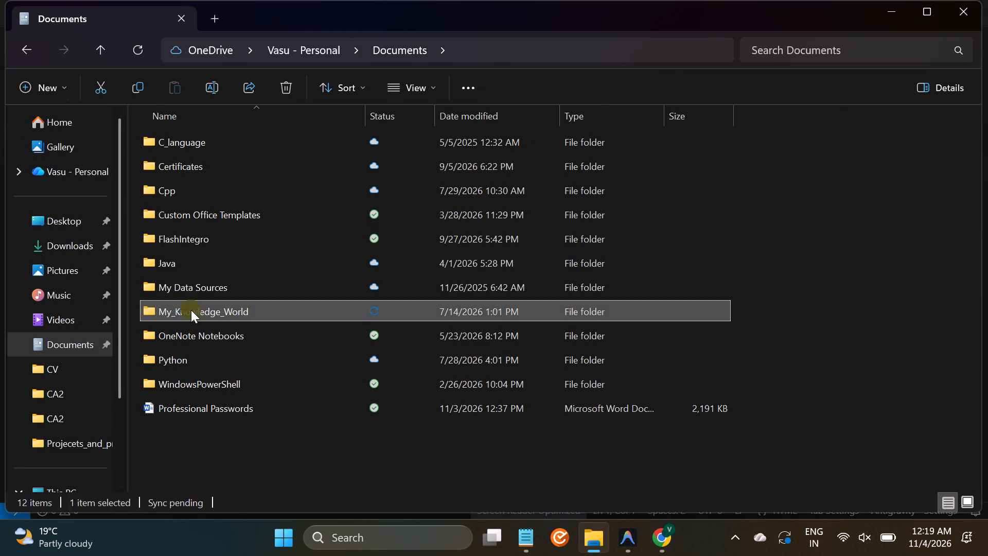
{"action": "double_click", "coordinate": [182, 236]}
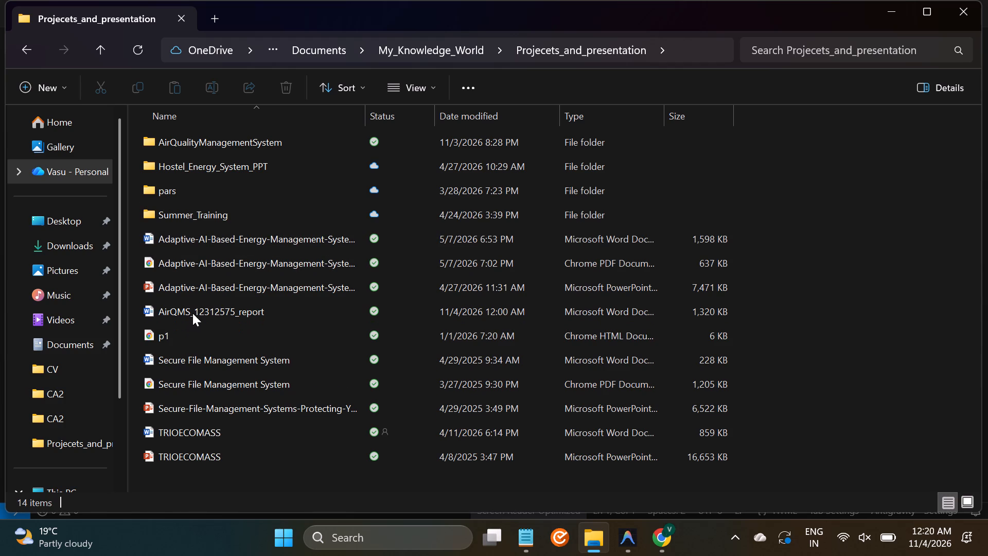
{"action": "double_click", "coordinate": [193, 313]}
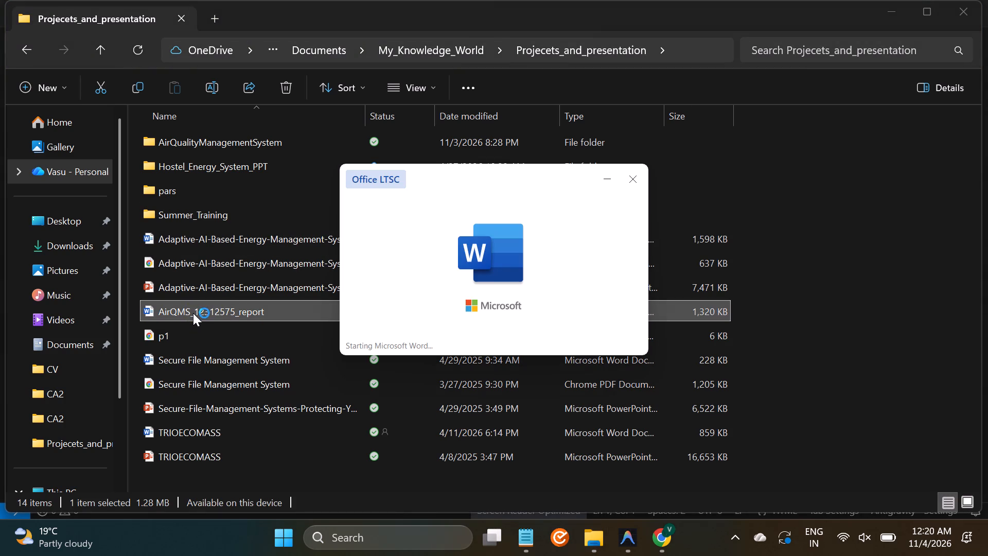
Look through the report's Findings, Links and Screenshots sections to examine their existing content.
{"action": "scroll", "coordinate": [440, 409], "scroll_direction": "down", "scroll_amount": 9}
{"action": "scroll", "coordinate": [440, 409], "scroll_direction": "down", "scroll_amount": 18}
{"action": "scroll", "coordinate": [440, 409], "scroll_direction": "up", "scroll_amount": 2}
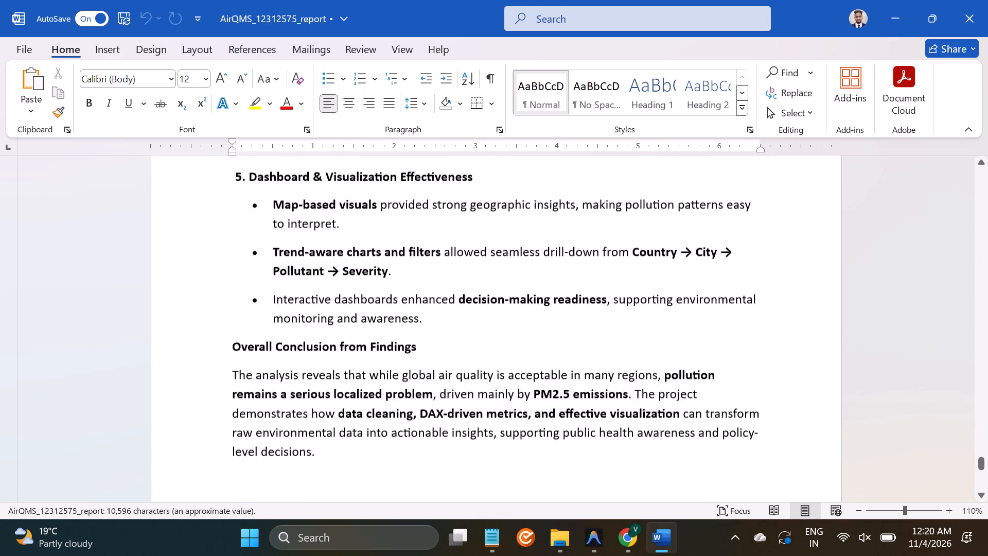
{"action": "scroll", "coordinate": [440, 409], "scroll_direction": "up", "scroll_amount": 7}
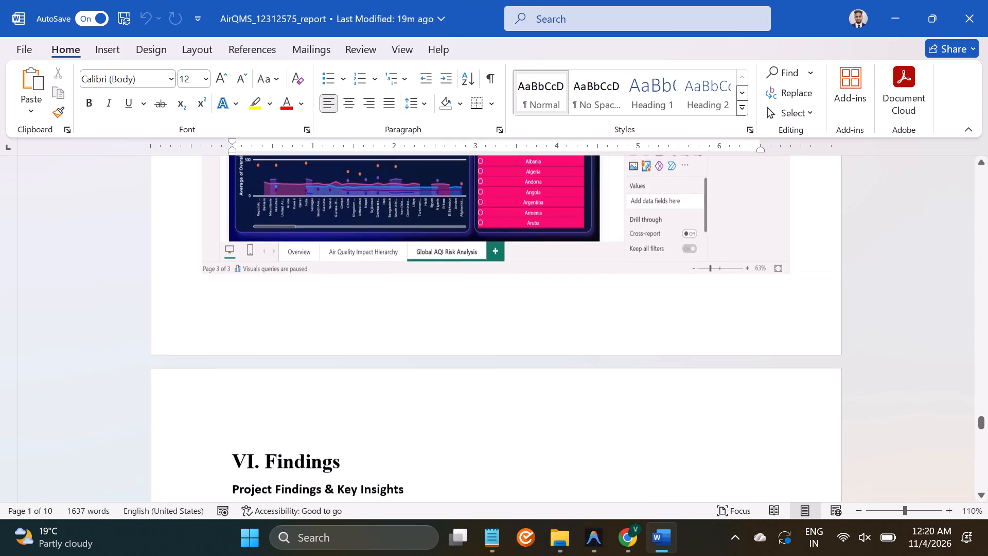
{"action": "scroll", "coordinate": [440, 409], "scroll_direction": "up", "scroll_amount": 6}
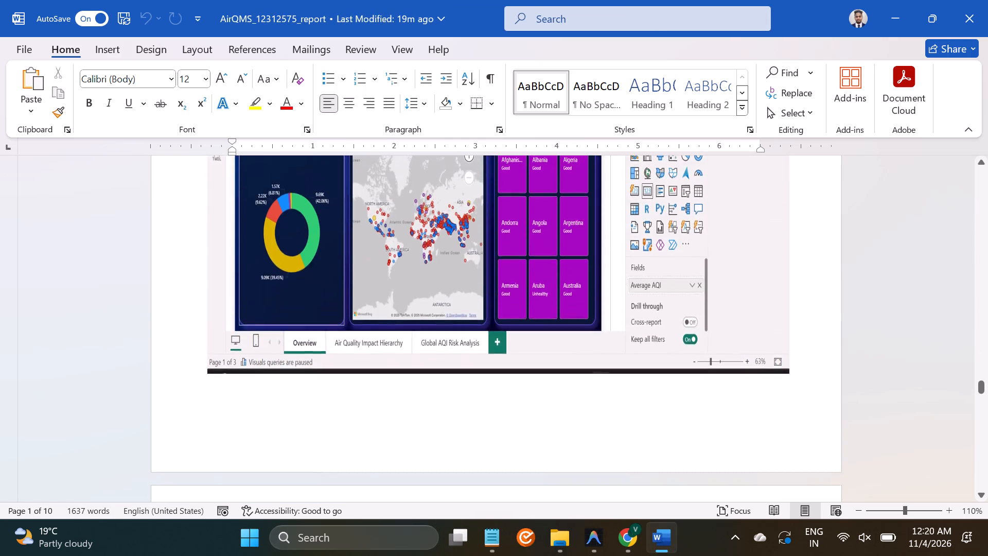
{"action": "scroll", "coordinate": [440, 409], "scroll_direction": "up", "scroll_amount": 2}
{"action": "scroll", "coordinate": [440, 409], "scroll_direction": "down", "scroll_amount": 1}
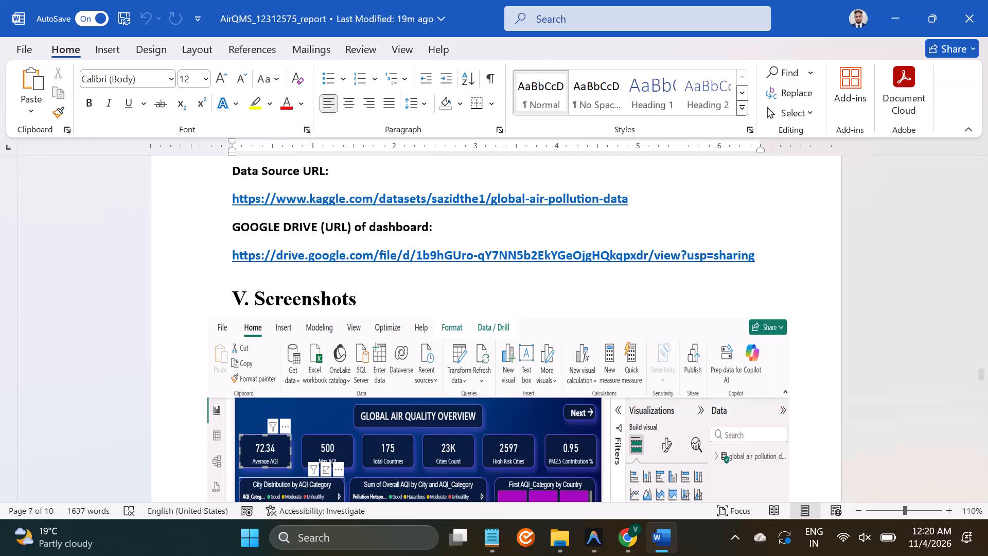
{"action": "scroll", "coordinate": [330, 404], "scroll_direction": "up", "scroll_amount": 1}
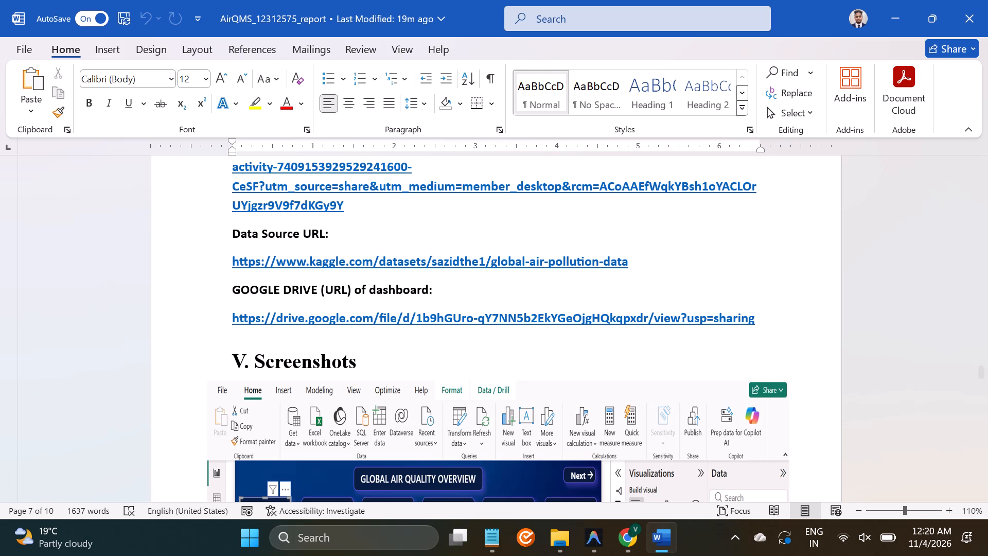
{"action": "scroll", "coordinate": [330, 404], "scroll_direction": "up", "scroll_amount": 1}
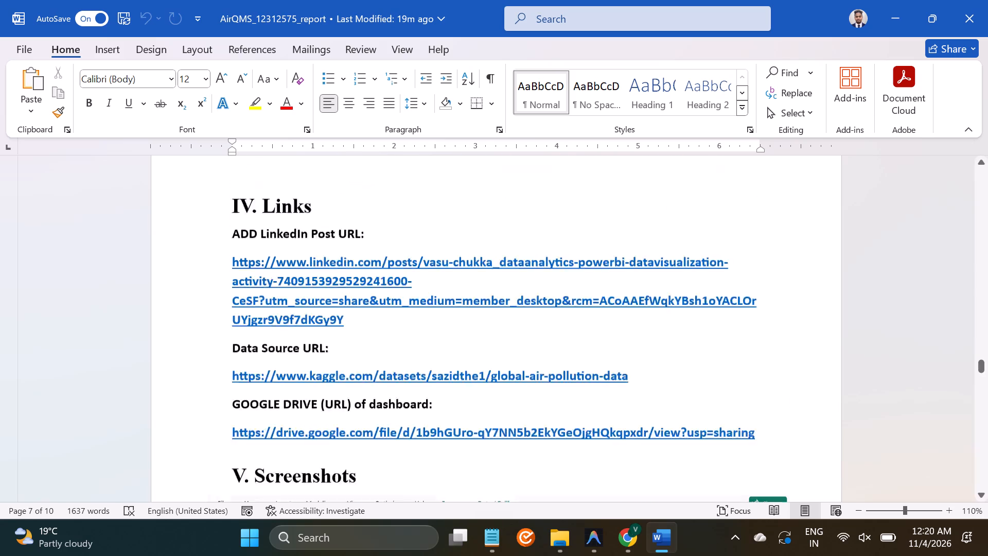
{"action": "scroll", "coordinate": [330, 404], "scroll_direction": "up", "scroll_amount": 1}
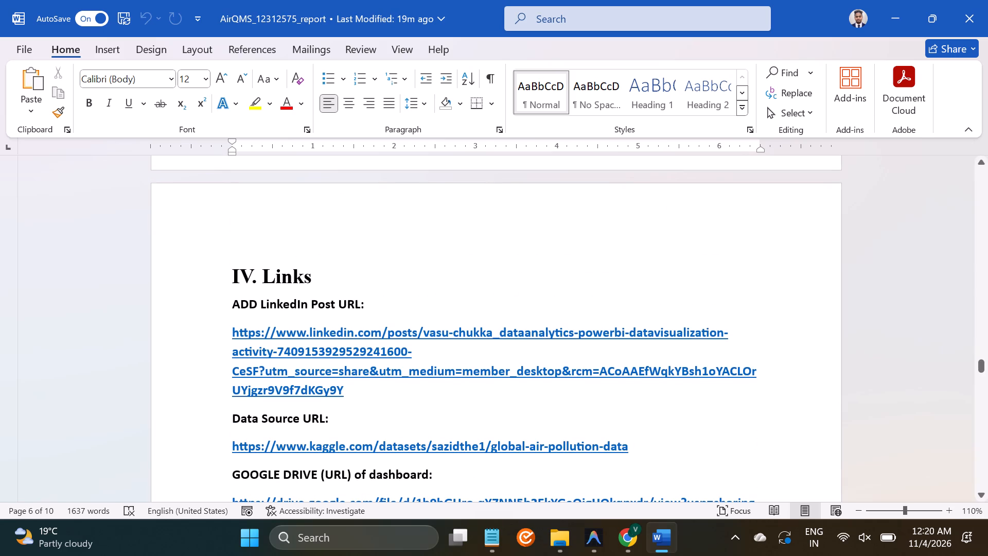
{"action": "scroll", "coordinate": [330, 404], "scroll_direction": "down", "scroll_amount": 1}
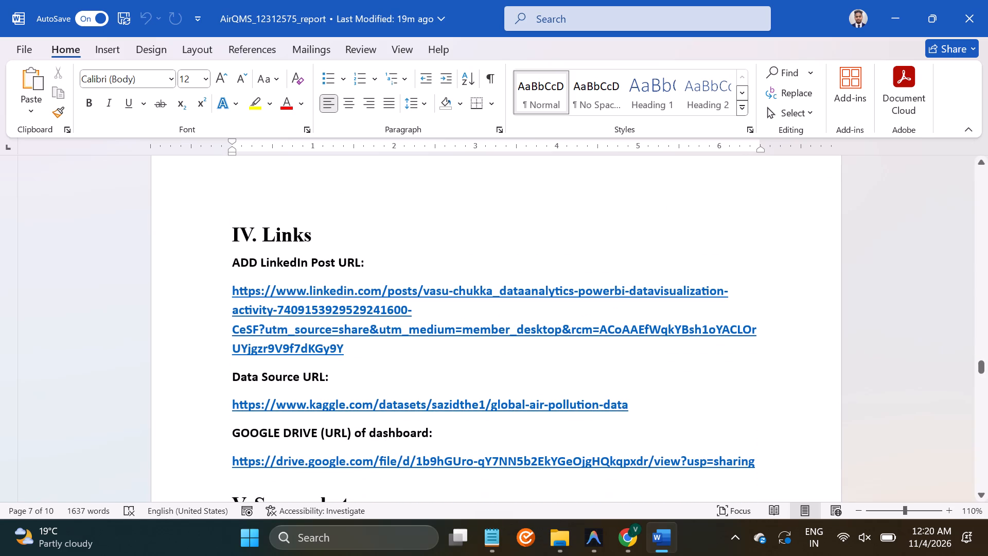
{"action": "scroll", "coordinate": [330, 404], "scroll_direction": "down", "scroll_amount": 2}
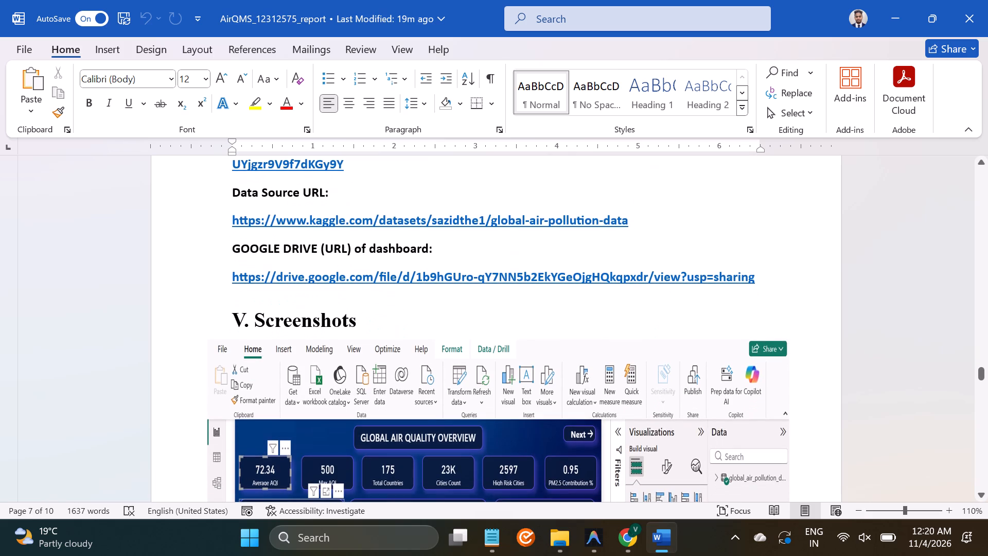
{"action": "scroll", "coordinate": [330, 404], "scroll_direction": "up", "scroll_amount": 1}
{"action": "scroll", "coordinate": [330, 404], "scroll_direction": "down", "scroll_amount": 2}
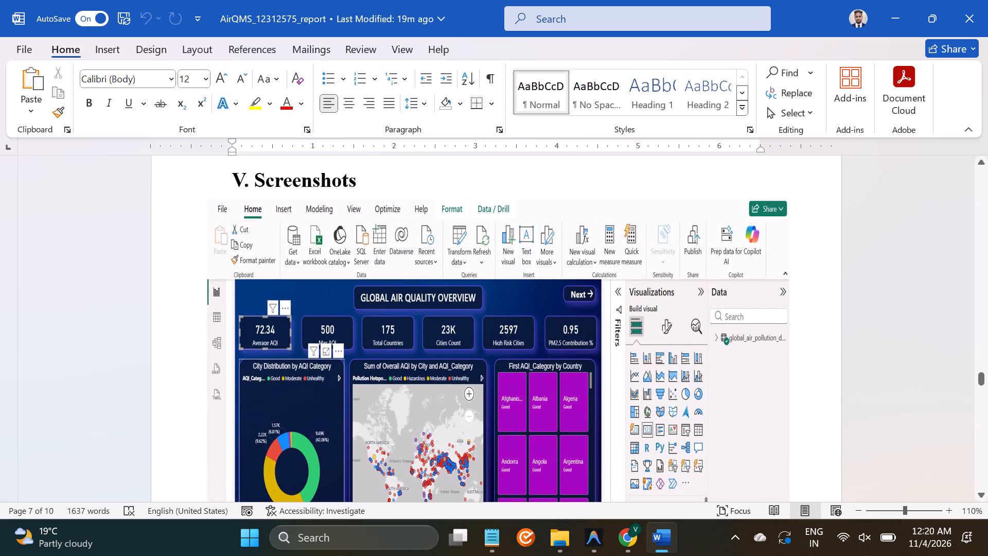
Delete the three old Power BI dashboard images and an extra blank line under the "V. Screenshots" heading.
{"action": "left_click", "coordinate": [422, 331]}
{"action": "key", "text": "BackSpace"}
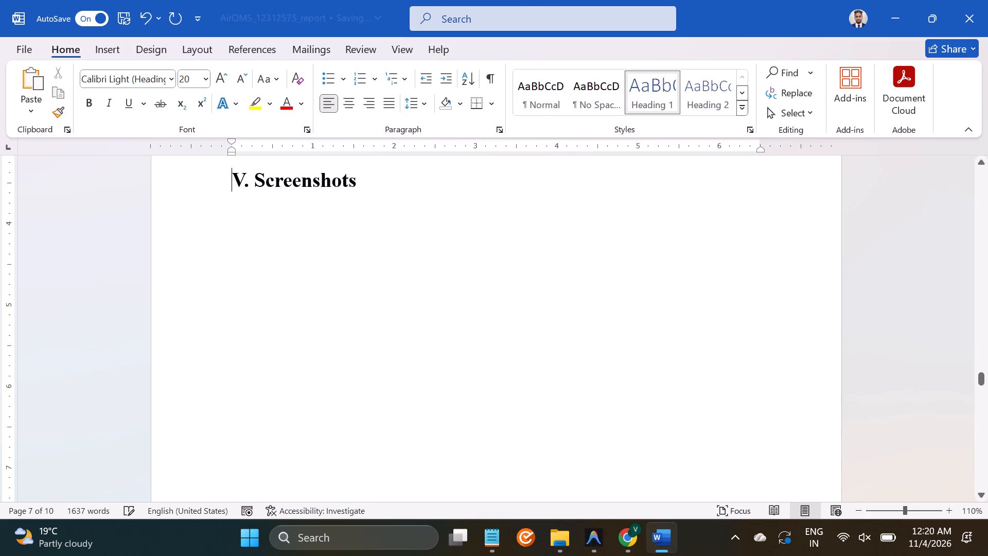
{"action": "key", "text": "Down"}
{"action": "key", "text": "Down"}
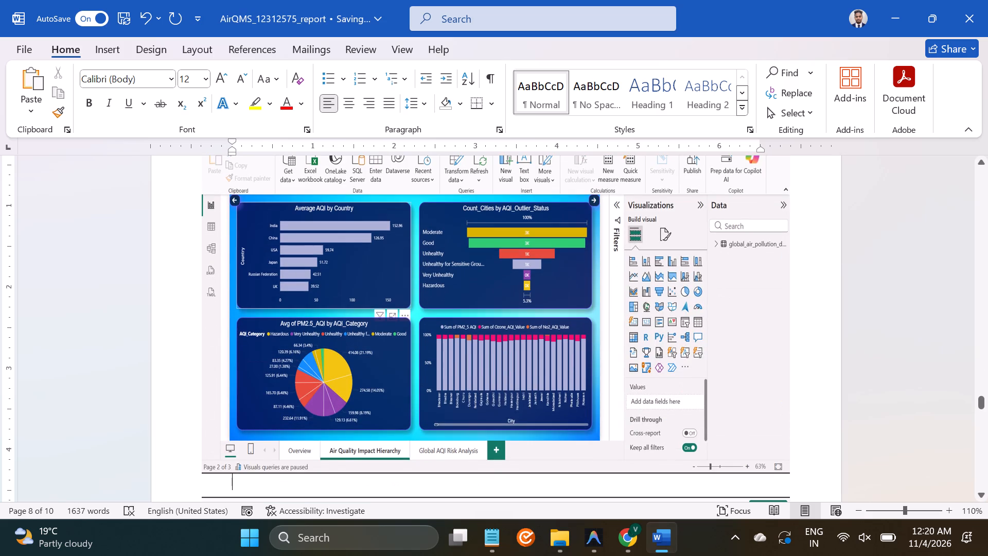
{"action": "left_click", "coordinate": [422, 331]}
{"action": "key", "text": "BackSpace"}
{"action": "key", "text": "Down"}
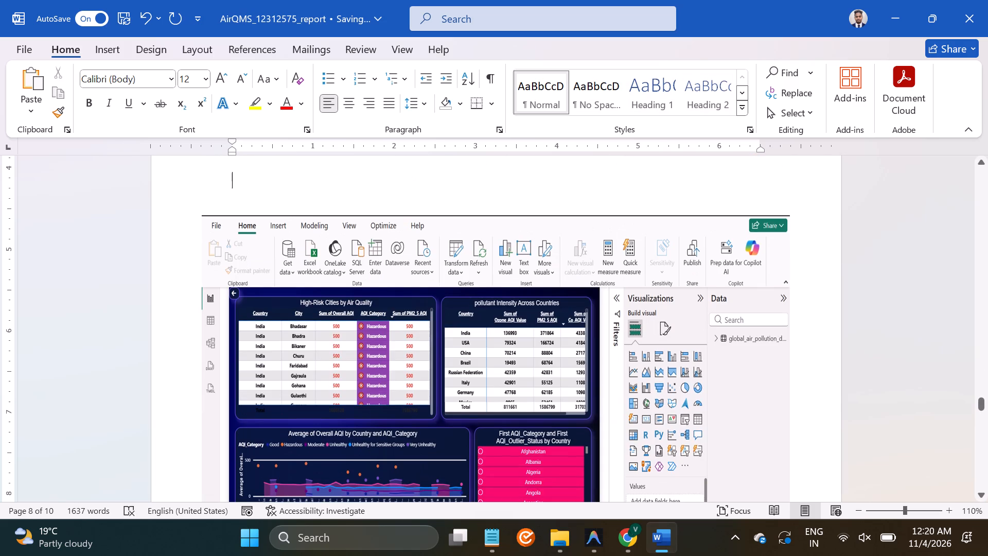
{"action": "left_click", "coordinate": [497, 232]}
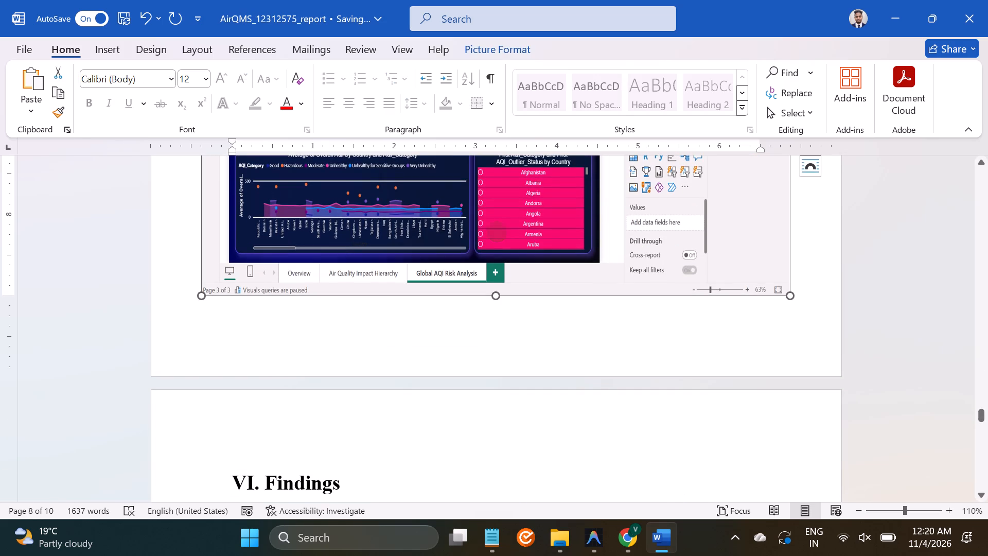
{"action": "key", "text": "BackSpace"}
{"action": "scroll", "coordinate": [497, 232], "scroll_direction": "up", "scroll_amount": 1}
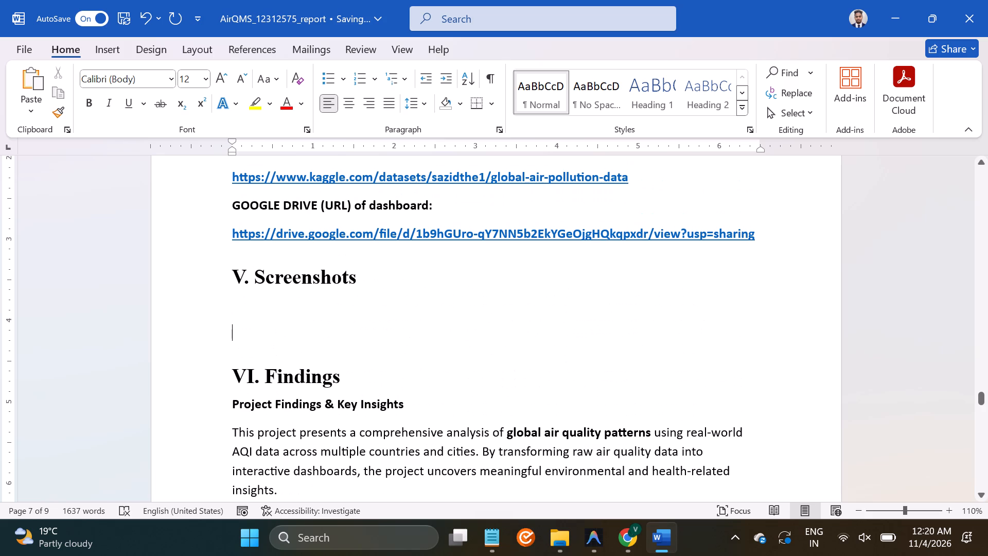
{"action": "key", "text": "BackSpace"}
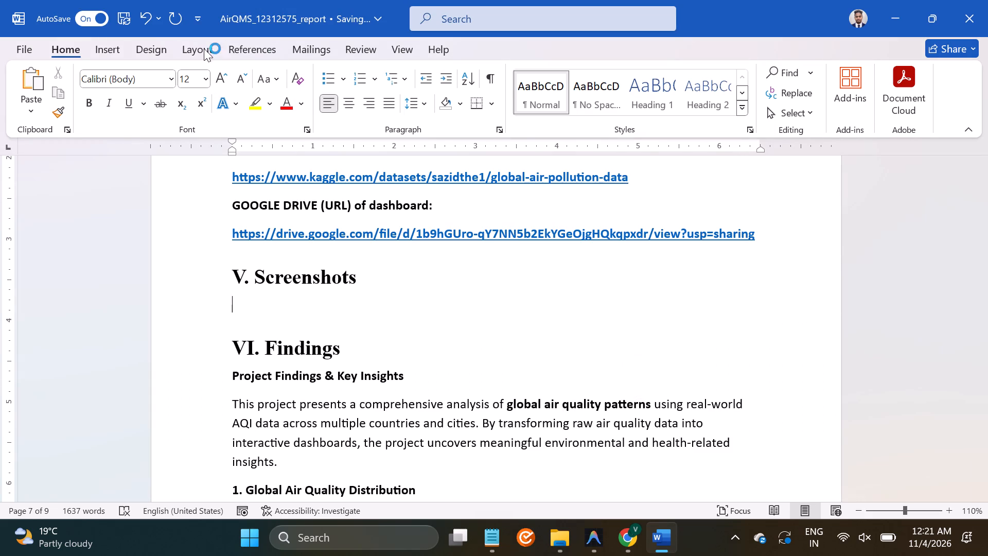
Open the AirQMS Overview page in Chrome and insert a screenshot of that window under the report's "V. Screenshots" heading.
{"action": "left_click", "coordinate": [99, 42]}
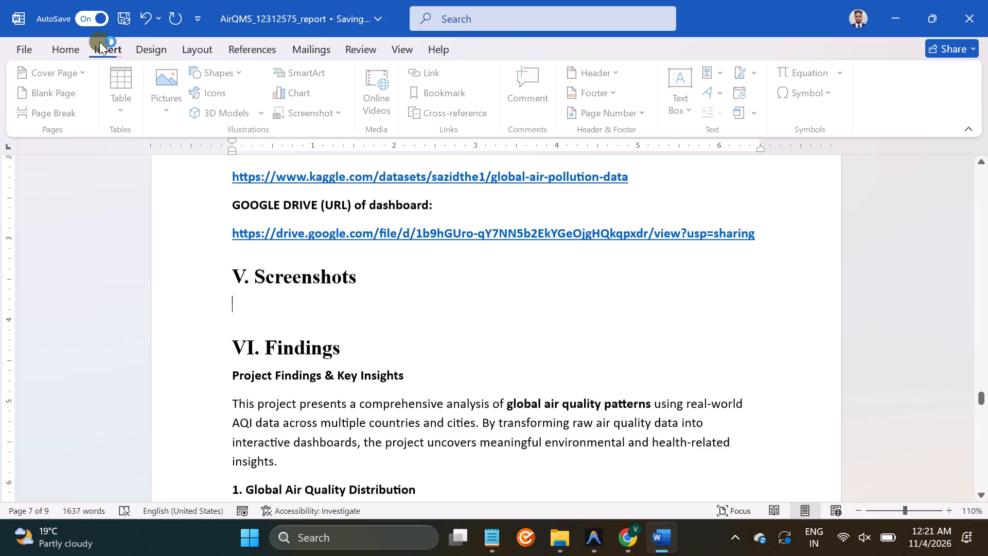
{"action": "left_click", "coordinate": [344, 111]}
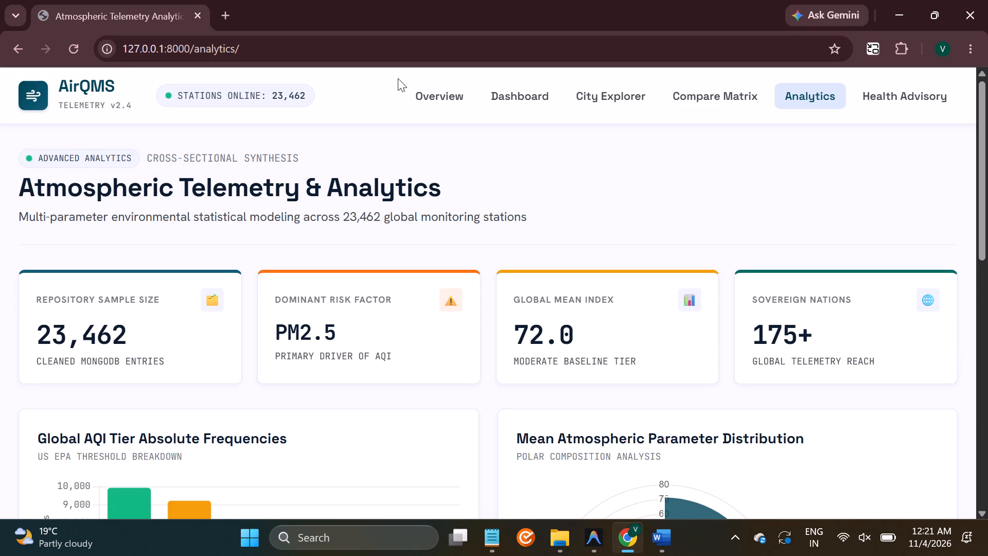
{"action": "left_click", "coordinate": [445, 90]}
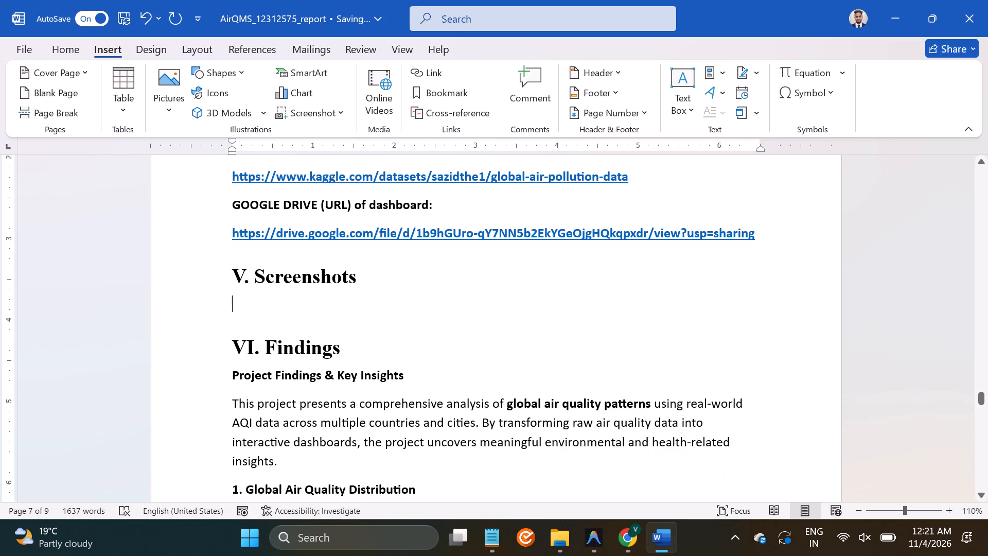
{"action": "left_click", "coordinate": [333, 111]}
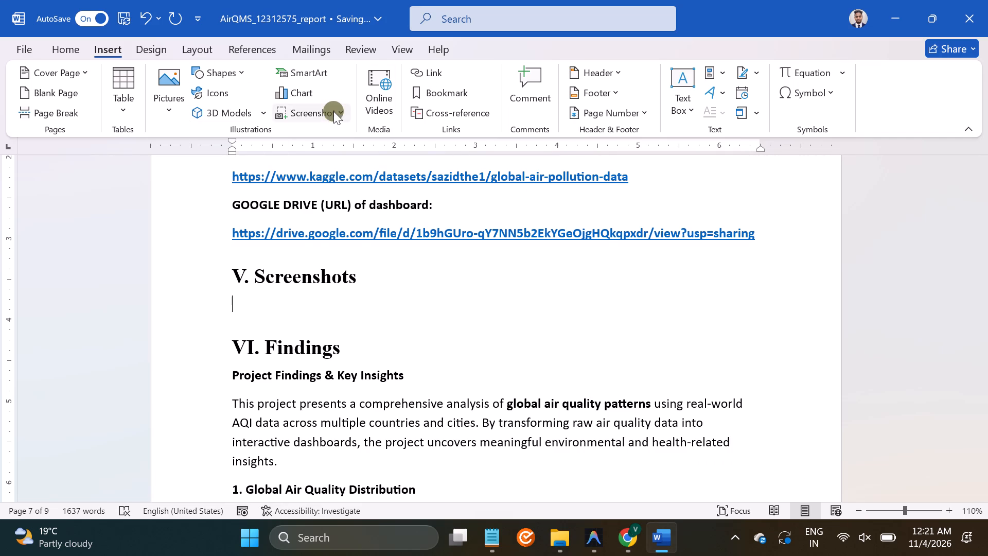
{"action": "left_click", "coordinate": [330, 181]}
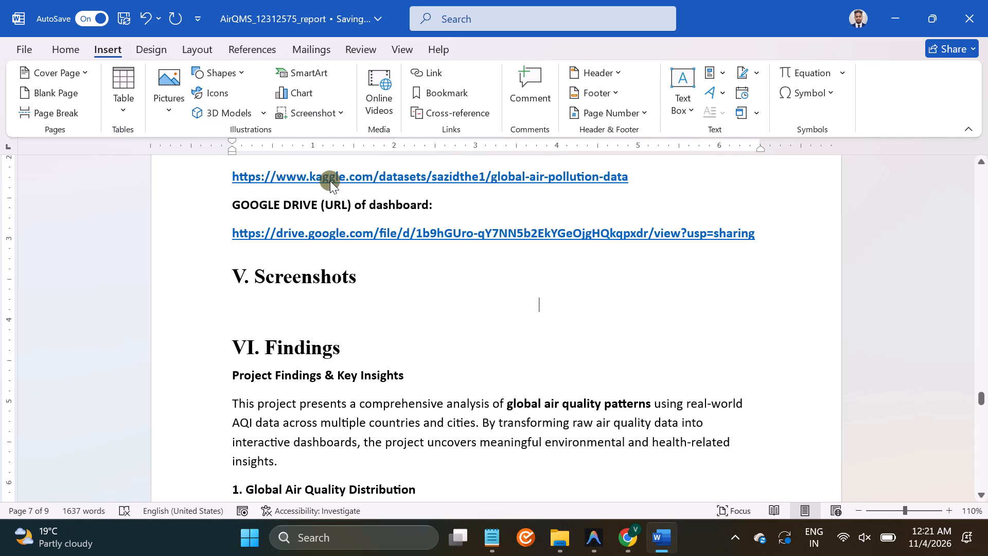
{"action": "scroll", "coordinate": [330, 181], "scroll_direction": "down", "scroll_amount": 2}
{"action": "scroll", "coordinate": [330, 181], "scroll_direction": "up", "scroll_amount": 1}
{"action": "key", "text": "Return"}
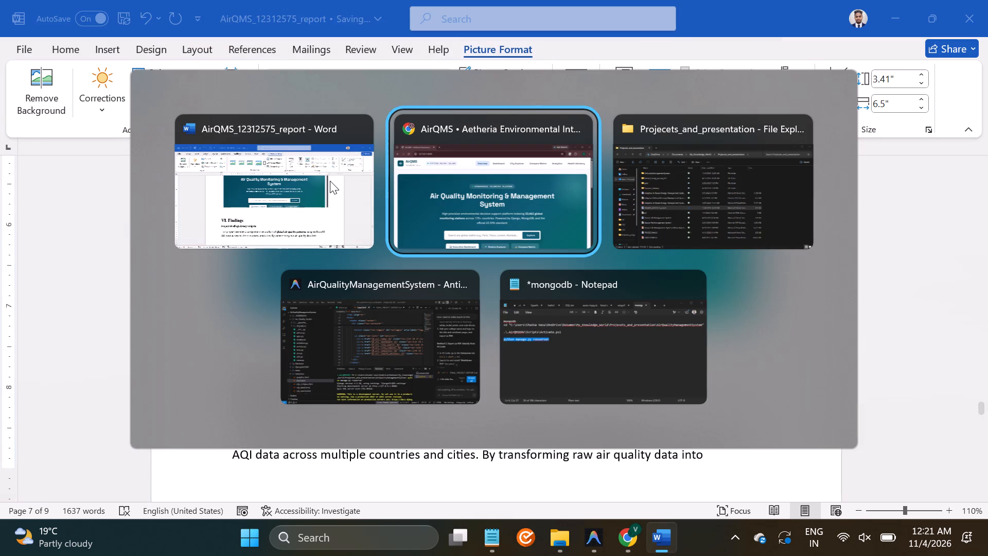
Open the AirQMS Dashboard page in Chrome and insert a screenshot of that window below the Overview screenshot in the Word report.
{"action": "left_click", "coordinate": [495, 94]}
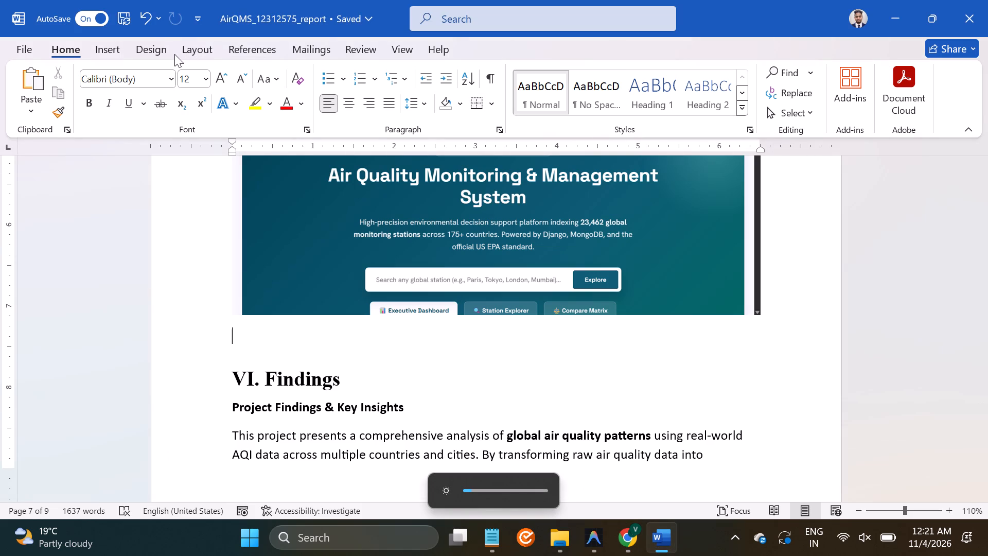
{"action": "left_click", "coordinate": [118, 52]}
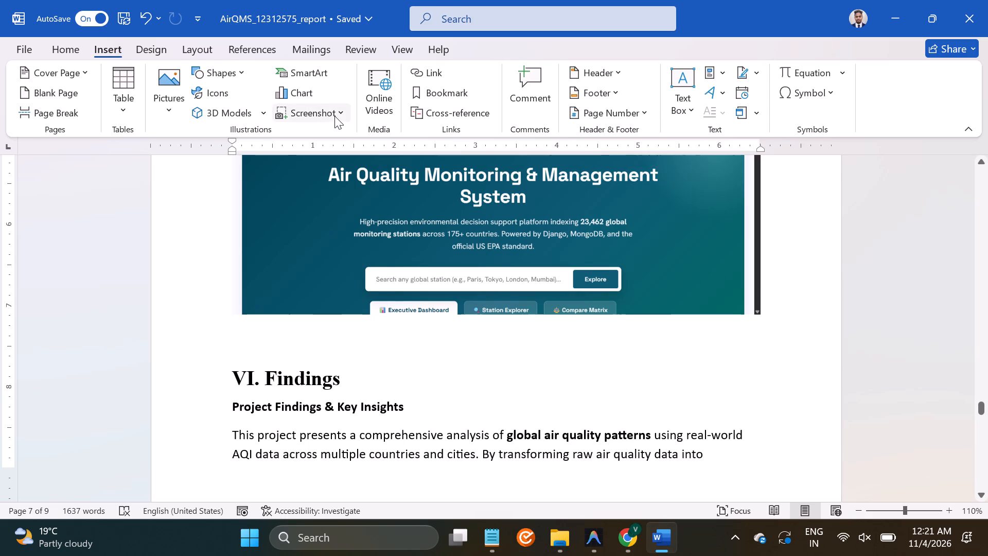
{"action": "left_click", "coordinate": [334, 116]}
{"action": "left_click", "coordinate": [326, 192]}
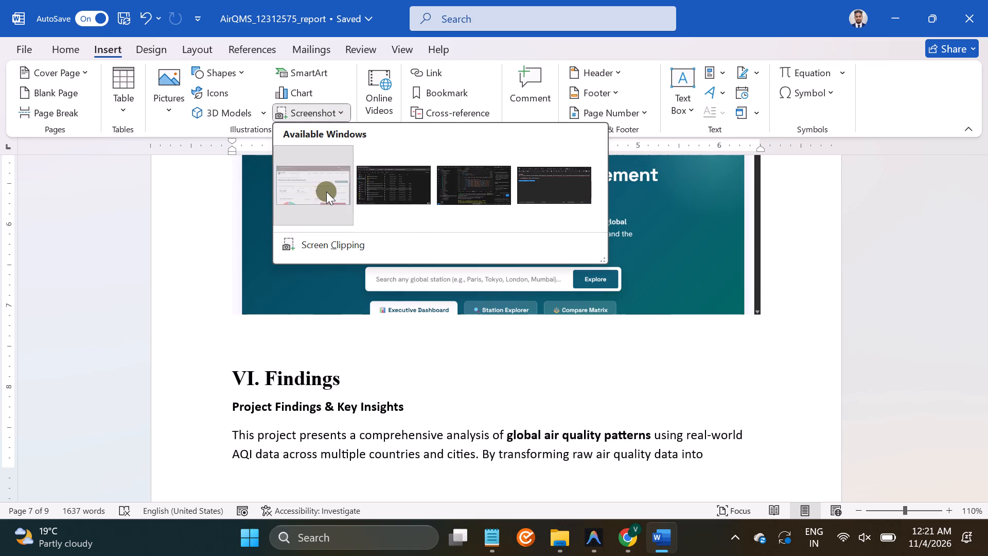
{"action": "scroll", "coordinate": [326, 192], "scroll_direction": "up", "scroll_amount": 1}
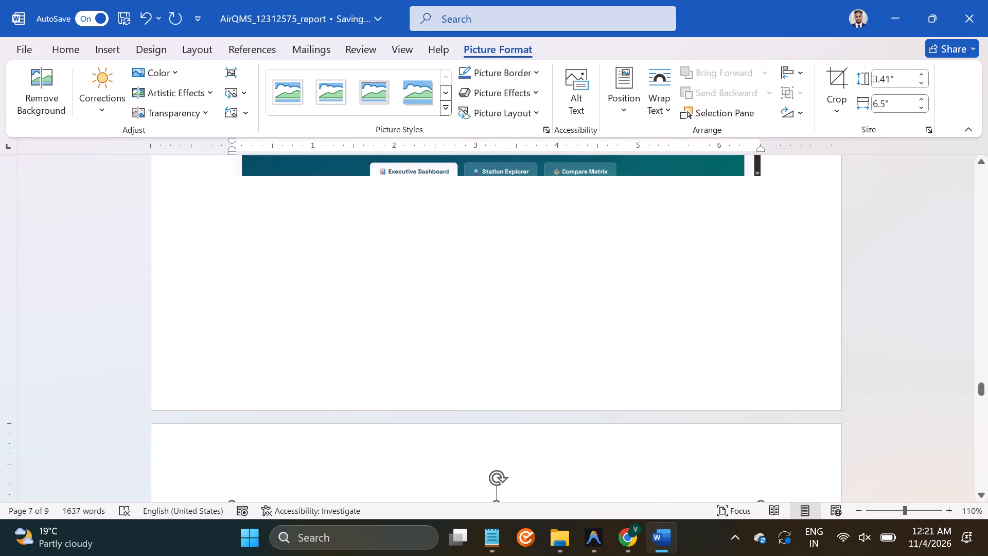
{"action": "scroll", "coordinate": [326, 192], "scroll_direction": "up", "scroll_amount": 2}
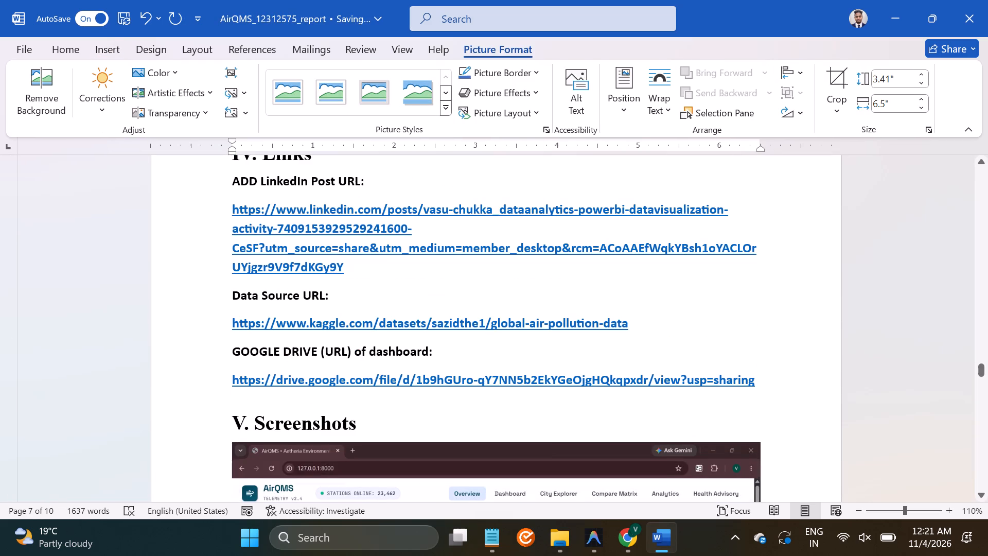
{"action": "scroll", "coordinate": [326, 192], "scroll_direction": "down", "scroll_amount": 3}
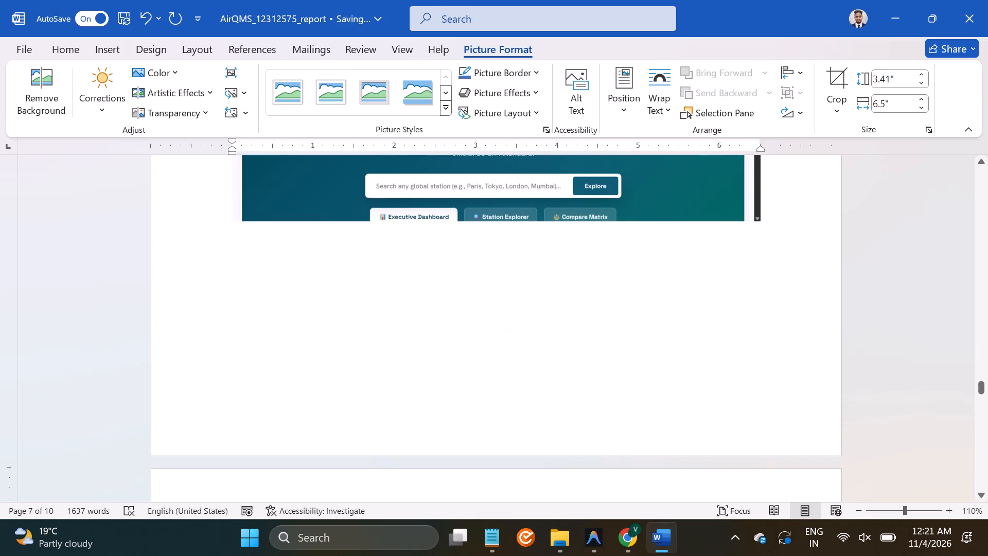
{"action": "scroll", "coordinate": [326, 192], "scroll_direction": "down", "scroll_amount": 2}
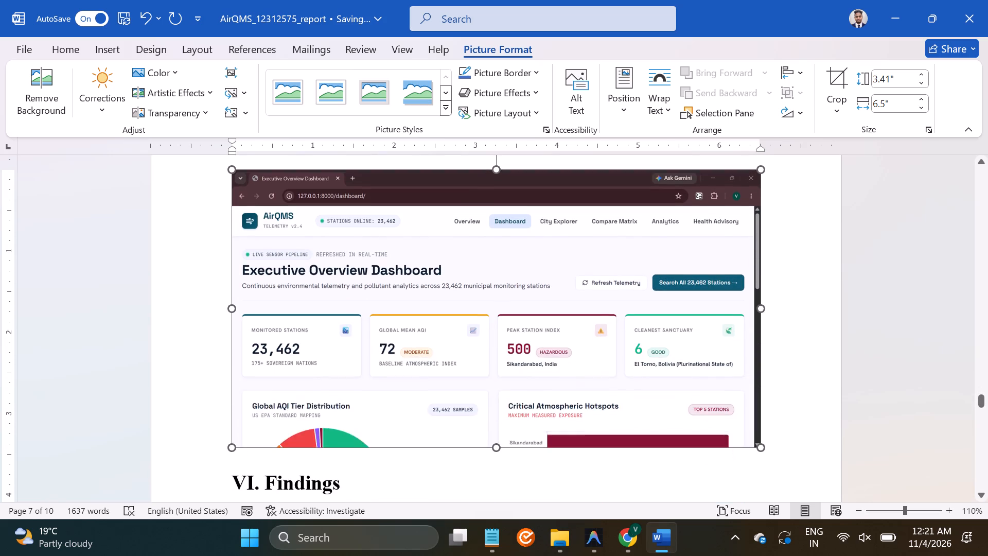
Delete the "ADD LinkedIn Post URL:" line and its link under the "IV. Links" heading.
{"action": "scroll", "coordinate": [326, 192], "scroll_direction": "up", "scroll_amount": 6}
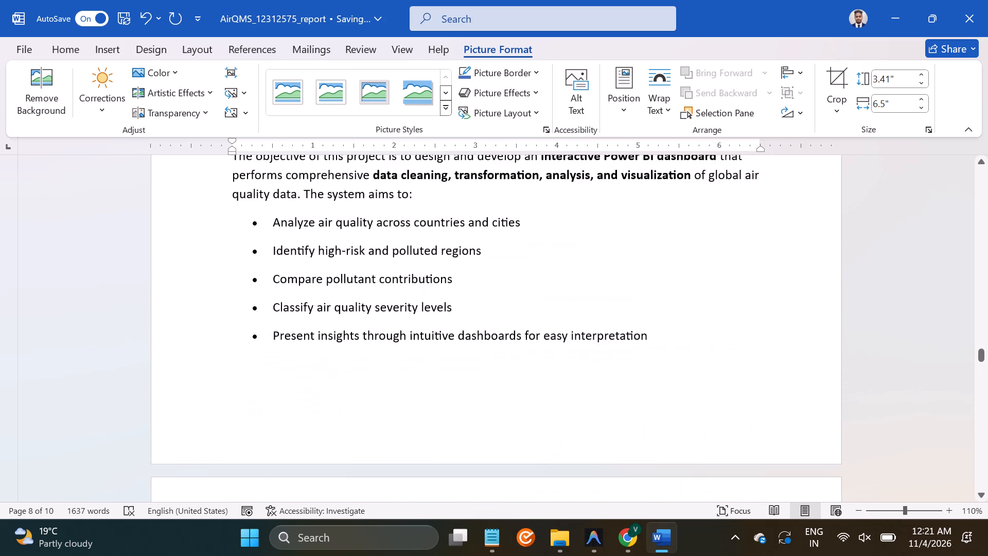
{"action": "scroll", "coordinate": [326, 192], "scroll_direction": "up", "scroll_amount": 1}
{"action": "scroll", "coordinate": [326, 192], "scroll_direction": "down", "scroll_amount": 4}
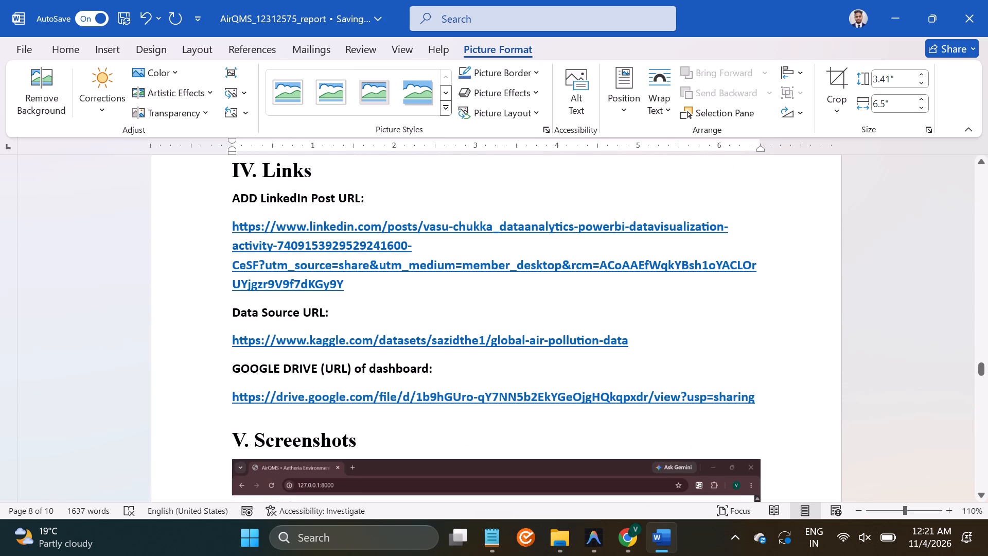
{"action": "left_click_drag", "start_coordinate": [360, 283], "coordinate": [241, 234]}
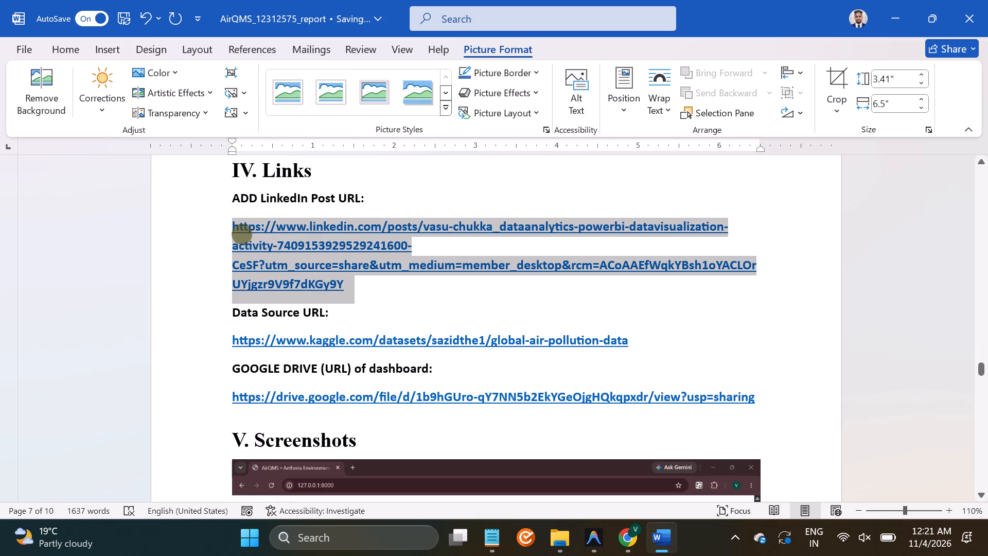
{"action": "left_click_drag", "start_coordinate": [241, 234], "coordinate": [219, 207]}
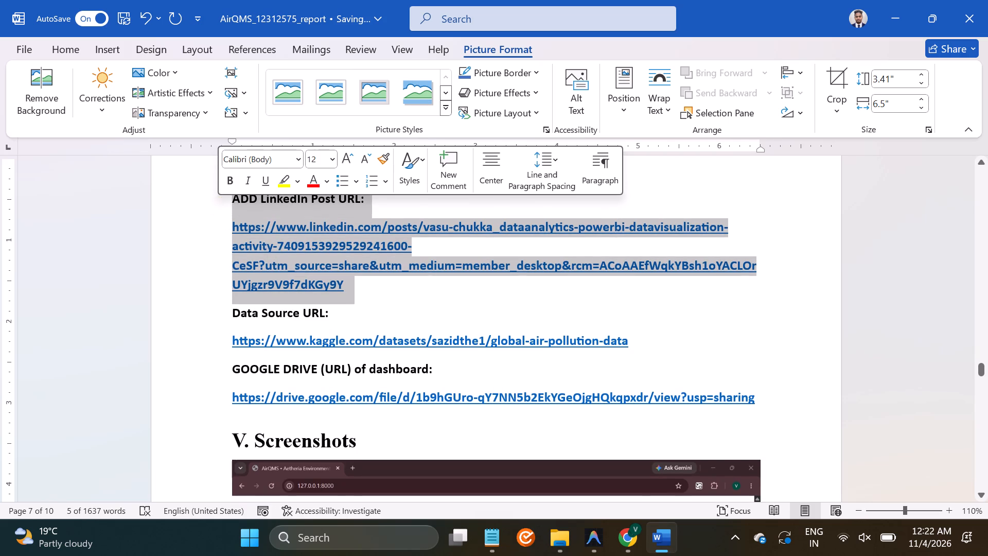
{"action": "key", "text": "BackSpace"}
Look over the report's Links section and the screenshots below it to check the layout and remaining entries.
{"action": "scroll", "coordinate": [219, 207], "scroll_direction": "down", "scroll_amount": 3}
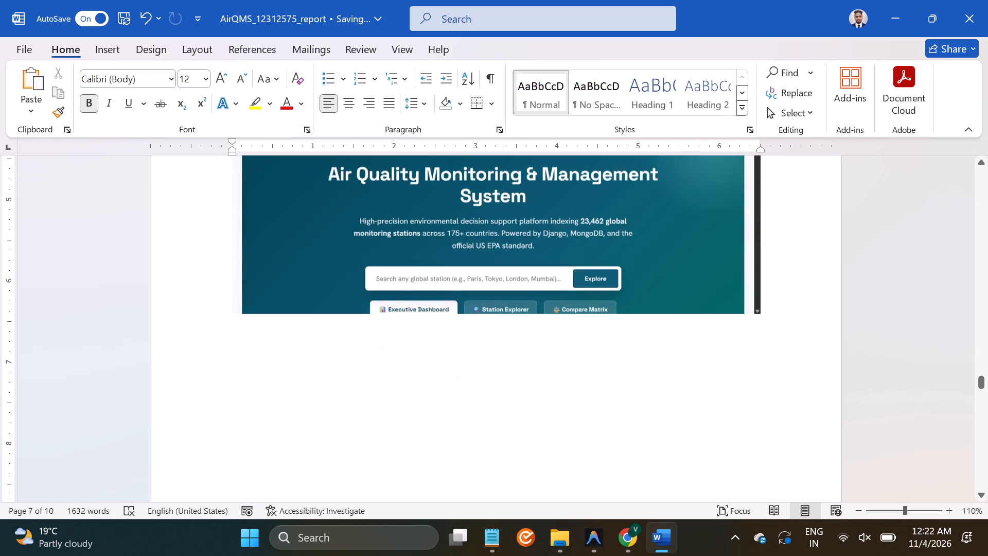
{"action": "scroll", "coordinate": [219, 207], "scroll_direction": "down", "scroll_amount": 1}
{"action": "scroll", "coordinate": [219, 207], "scroll_direction": "up", "scroll_amount": 3}
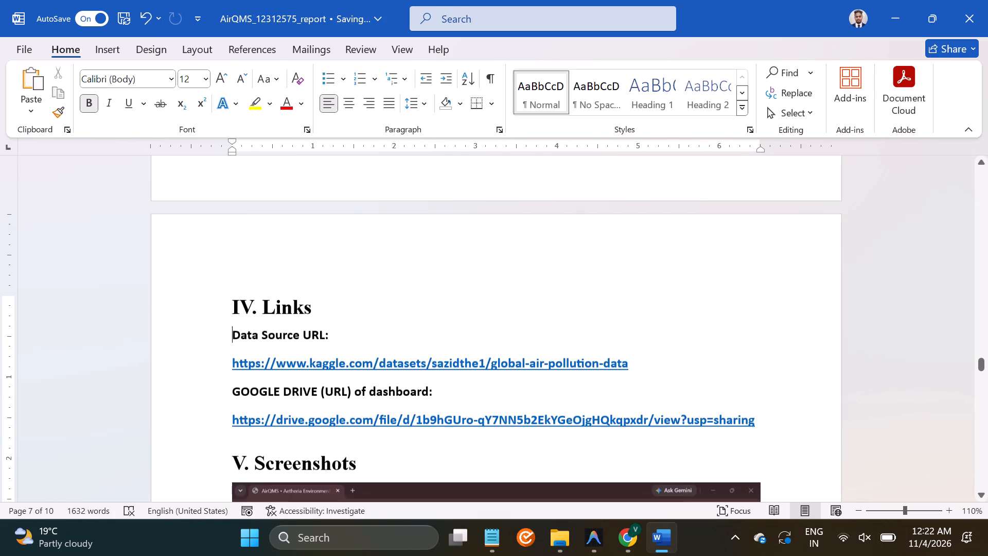
{"action": "scroll", "coordinate": [219, 207], "scroll_direction": "down", "scroll_amount": 1}
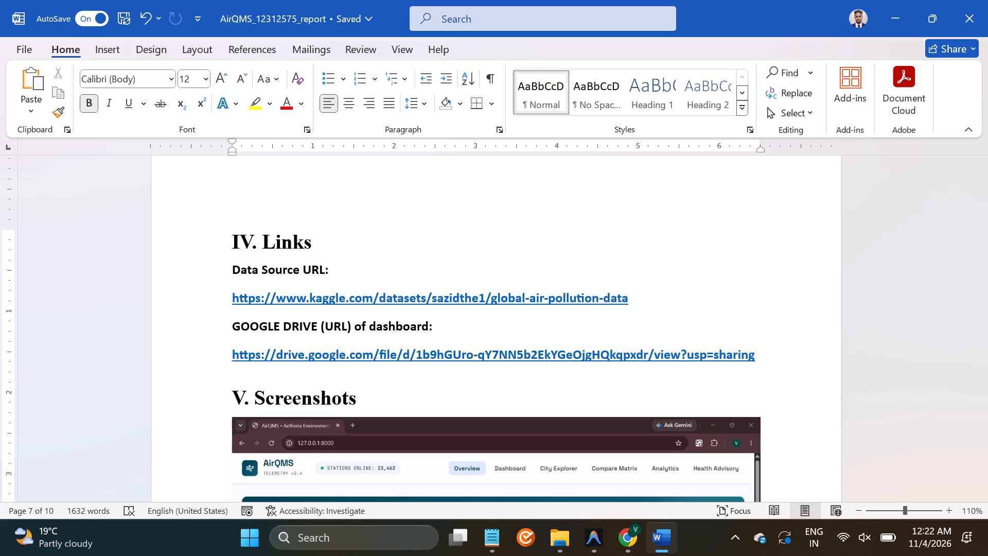
{"action": "scroll", "coordinate": [219, 207], "scroll_direction": "up", "scroll_amount": 1}
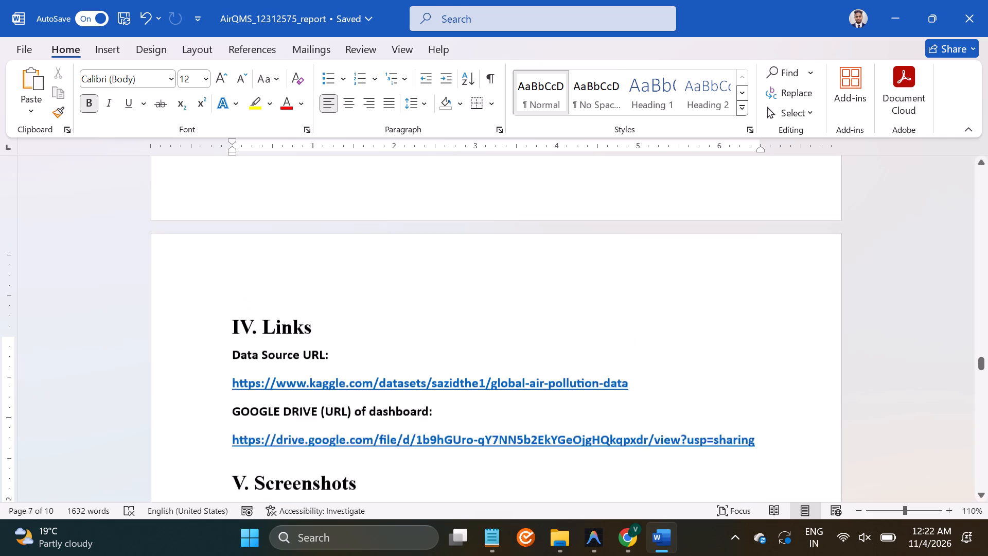
{"action": "scroll", "coordinate": [219, 207], "scroll_direction": "down", "scroll_amount": 2}
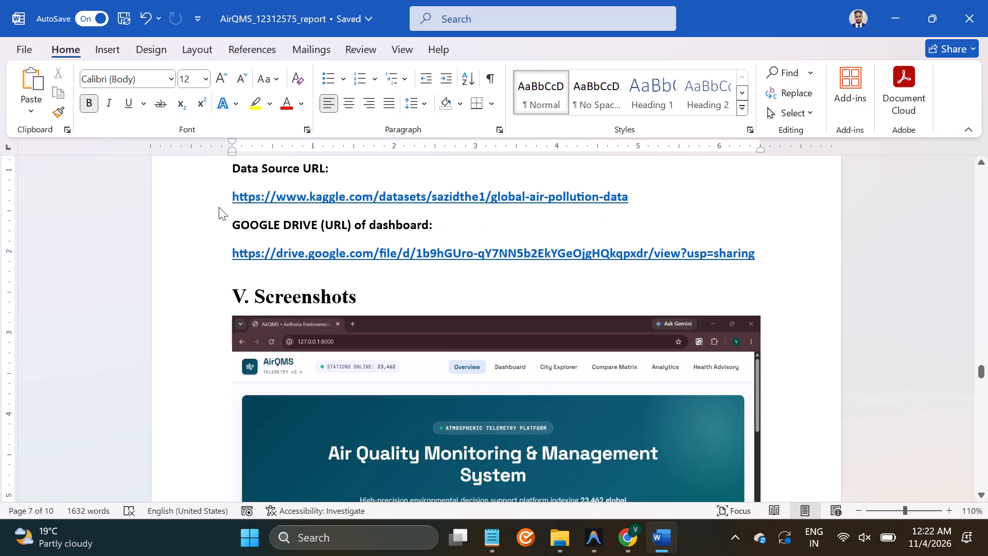
Open the AirQMS City Explorer page in Chrome and insert its window screenshot on a new line below the report's Dashboard screenshot.
{"action": "scroll", "coordinate": [219, 207], "scroll_direction": "down", "scroll_amount": 3}
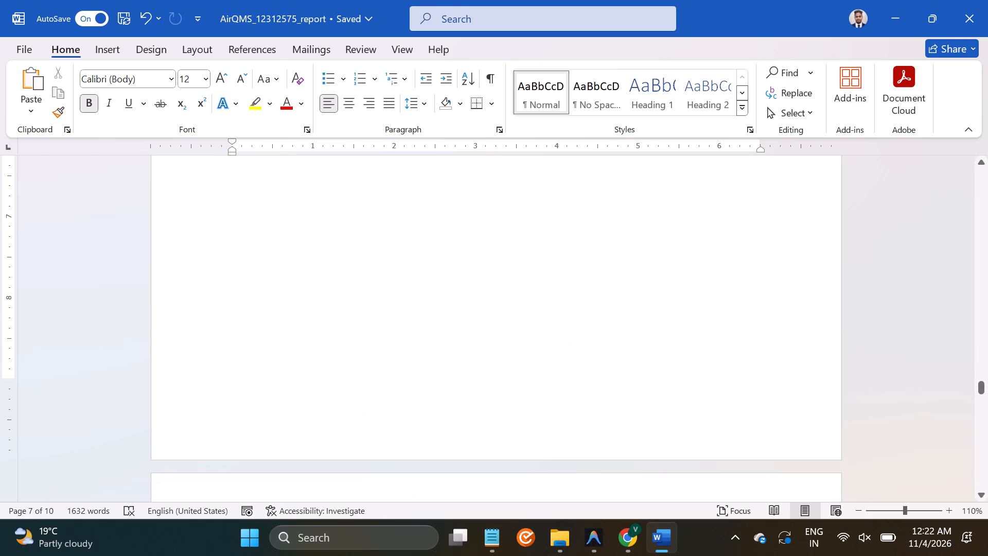
{"action": "scroll", "coordinate": [219, 207], "scroll_direction": "down", "scroll_amount": 2}
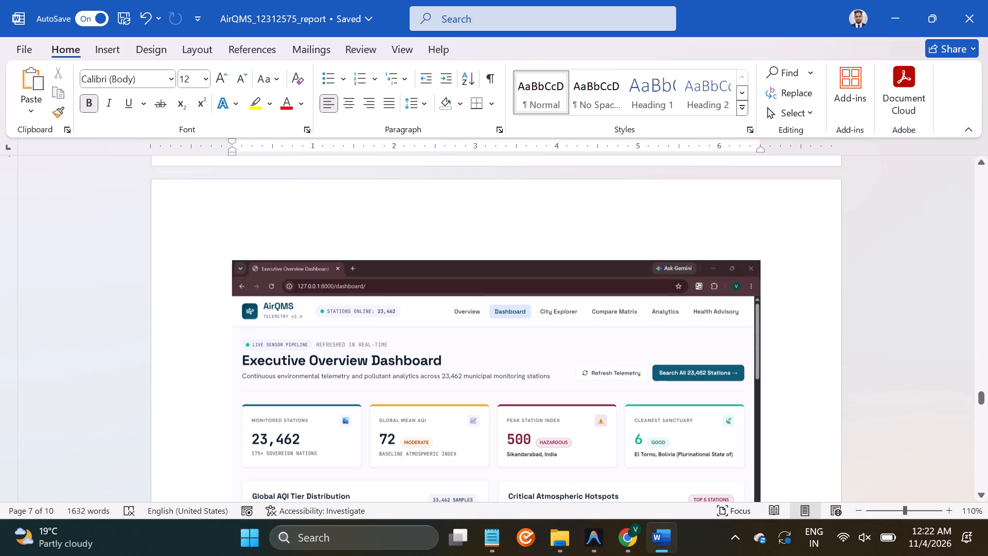
{"action": "scroll", "coordinate": [219, 207], "scroll_direction": "down", "scroll_amount": 2}
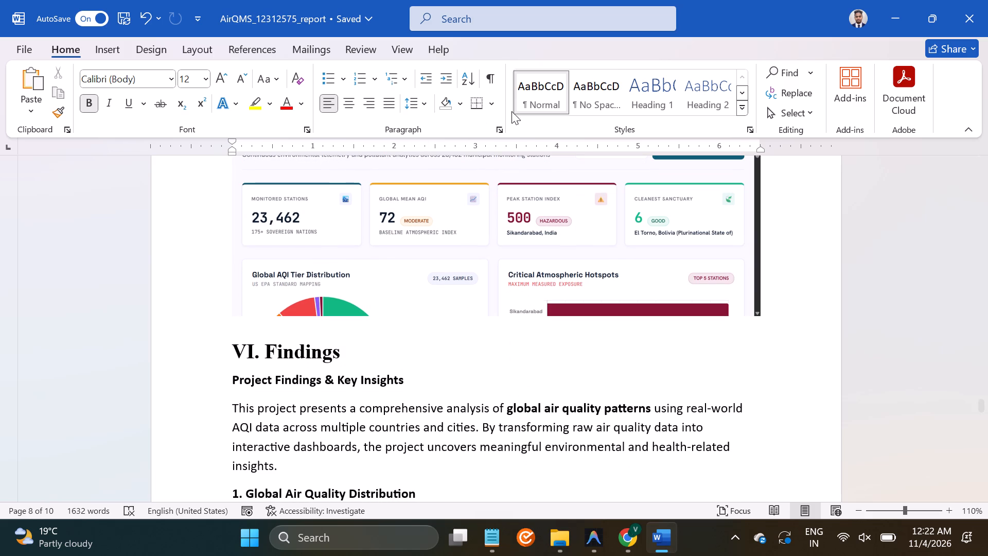
{"action": "left_click", "coordinate": [778, 303]}
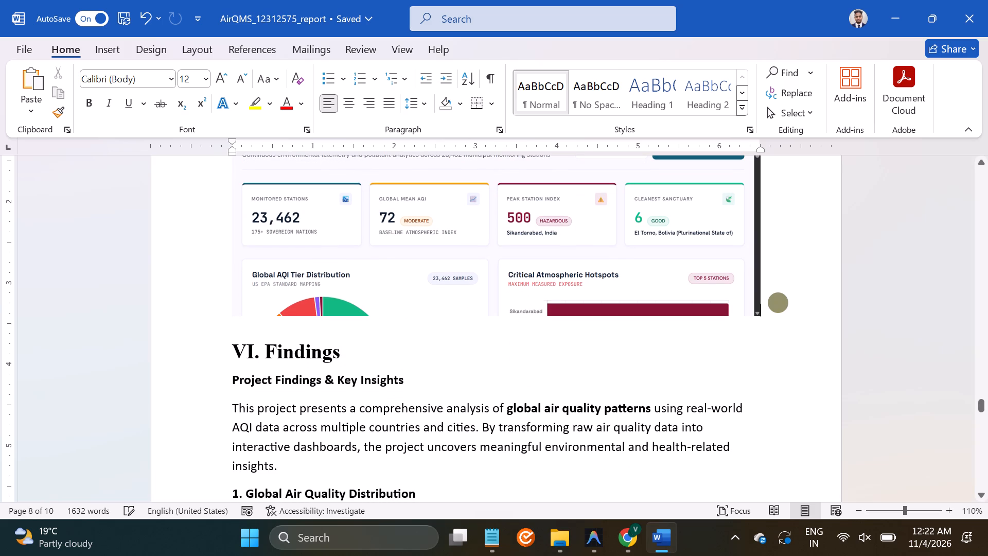
{"action": "key", "text": "Return"}
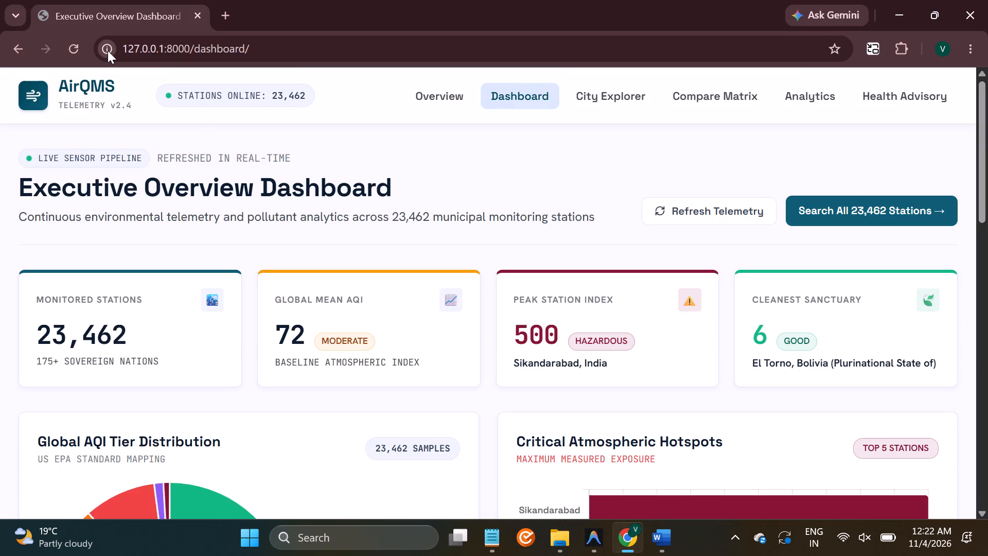
{"action": "left_click", "coordinate": [602, 88]}
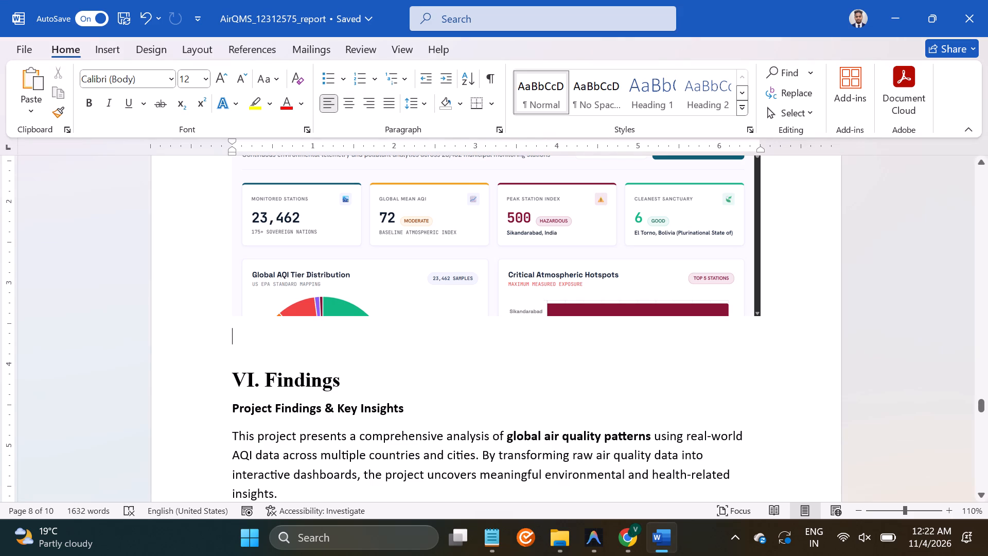
{"action": "left_click", "coordinate": [118, 49]}
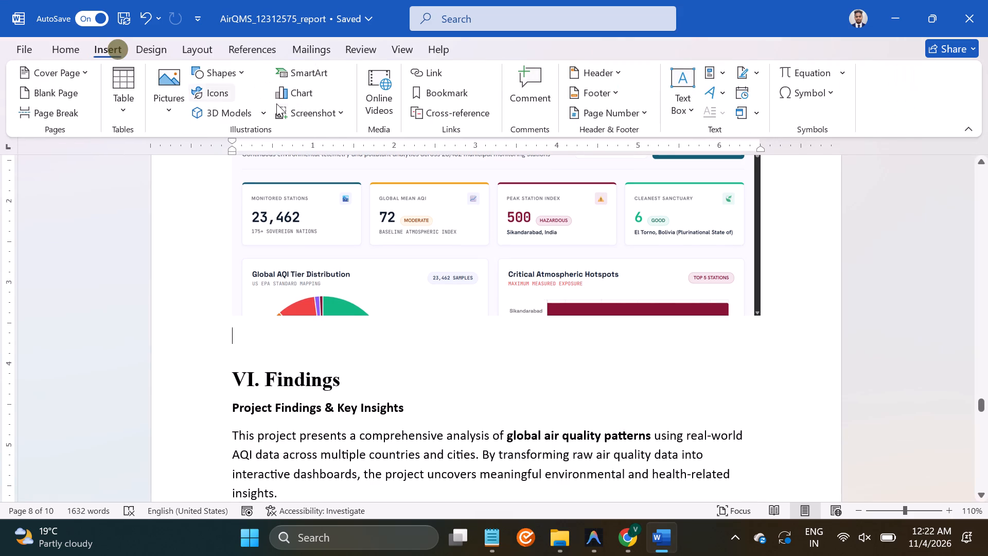
{"action": "left_click", "coordinate": [333, 115]}
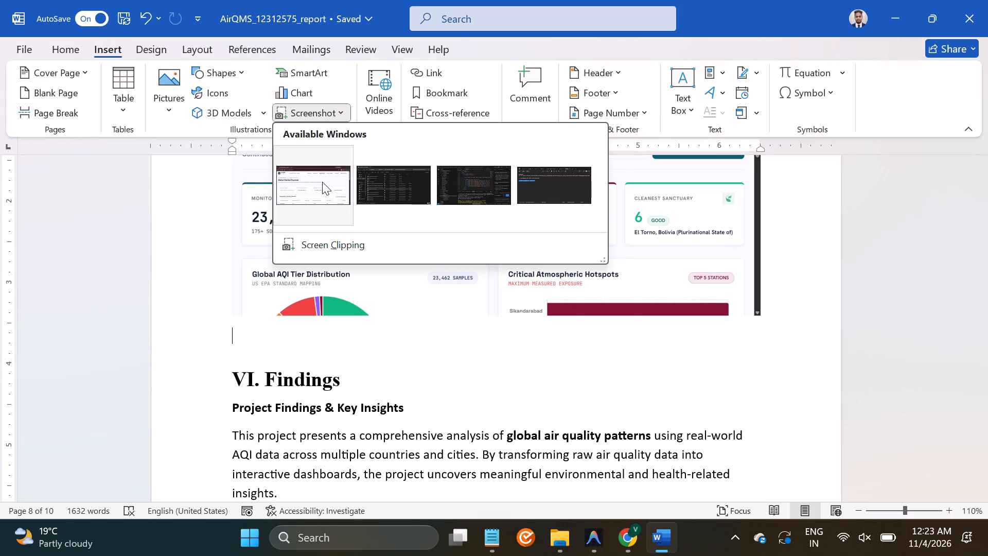
{"action": "left_click", "coordinate": [322, 182]}
Open the AirQMS Analytics page in Chrome and insert its window screenshot on a new line below the report's City Explorer screenshot.
{"action": "scroll", "coordinate": [322, 182], "scroll_direction": "down", "scroll_amount": 2}
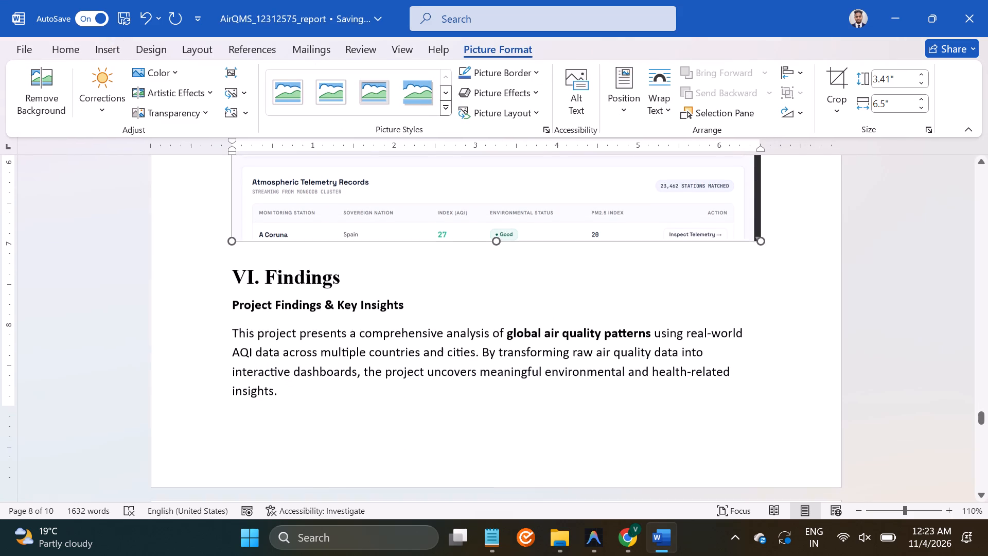
{"action": "key", "text": "Return"}
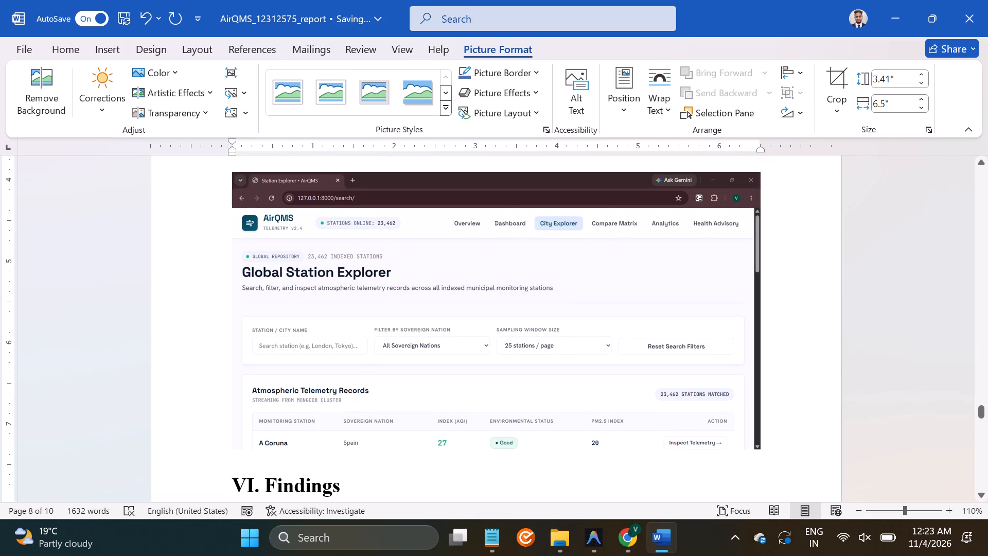
{"action": "scroll", "coordinate": [322, 182], "scroll_direction": "up", "scroll_amount": 1}
{"action": "scroll", "coordinate": [322, 182], "scroll_direction": "down", "scroll_amount": 2}
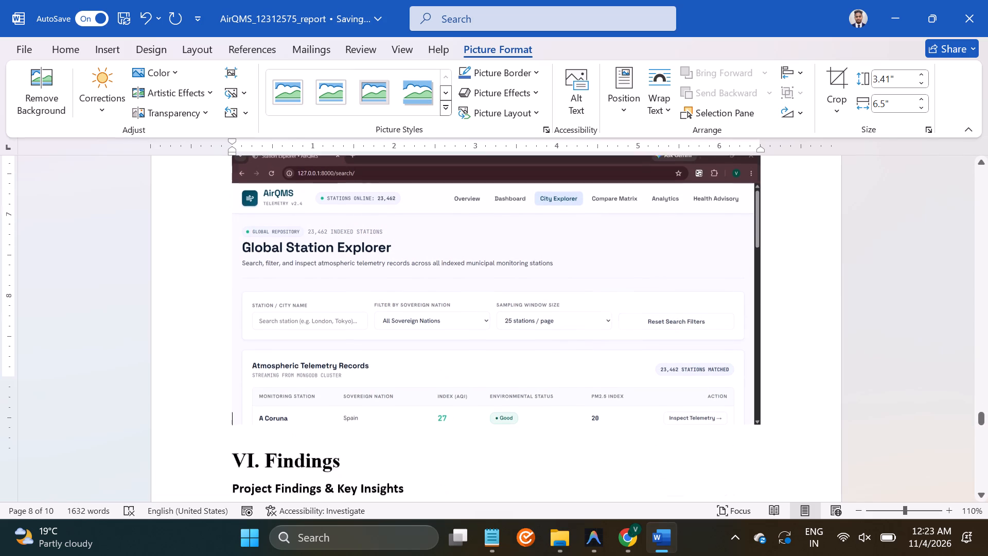
{"action": "scroll", "coordinate": [322, 182], "scroll_direction": "down", "scroll_amount": 1}
{"action": "scroll", "coordinate": [322, 182], "scroll_direction": "up", "scroll_amount": 1}
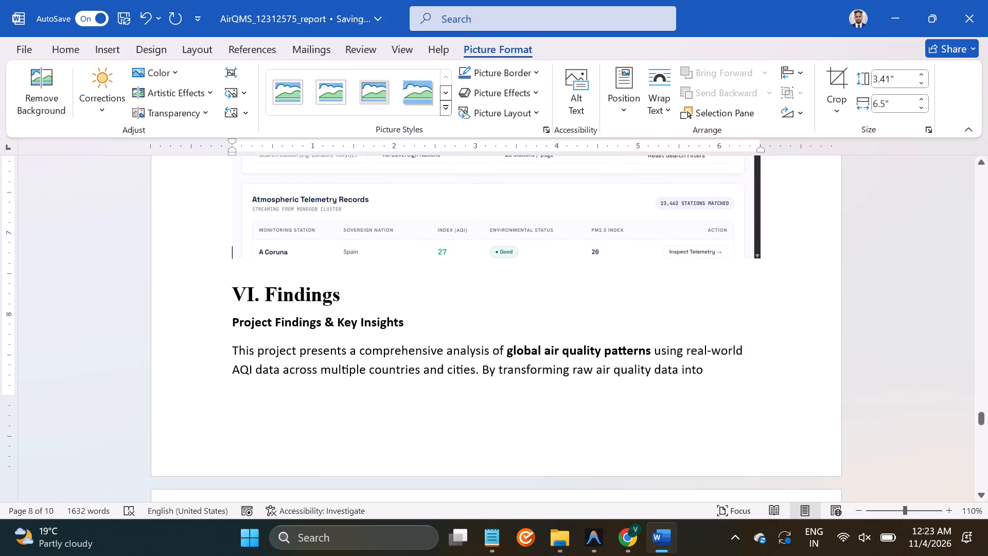
{"action": "left_click", "coordinate": [768, 246]}
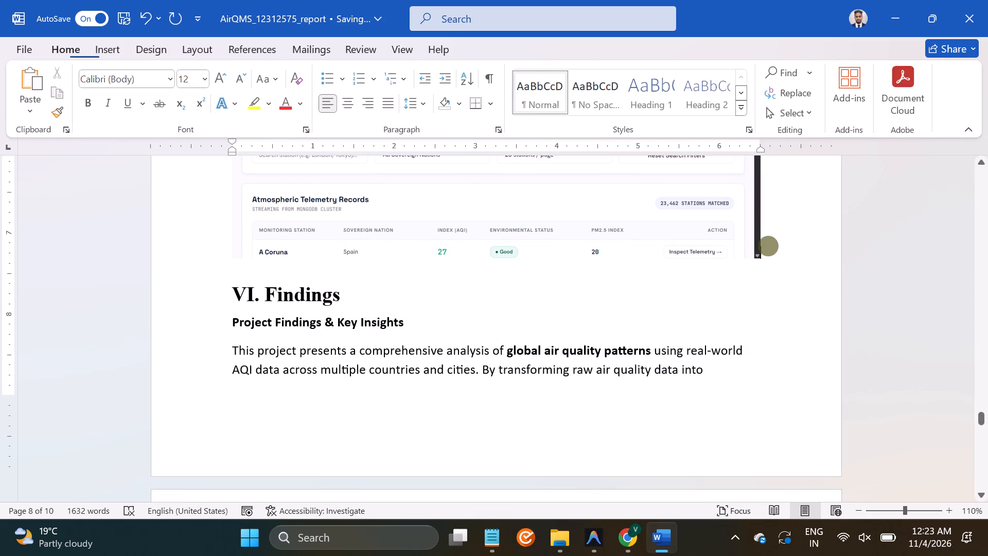
{"action": "key", "text": "Return"}
{"action": "scroll", "coordinate": [768, 246], "scroll_direction": "down", "scroll_amount": 1}
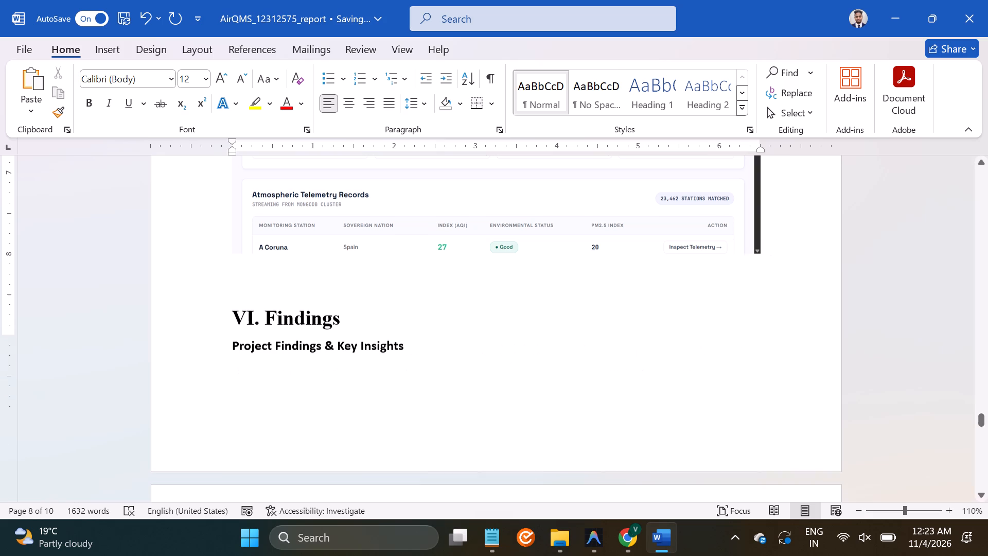
{"action": "scroll", "coordinate": [768, 246], "scroll_direction": "down", "scroll_amount": 1}
{"action": "scroll", "coordinate": [768, 246], "scroll_direction": "up", "scroll_amount": 3}
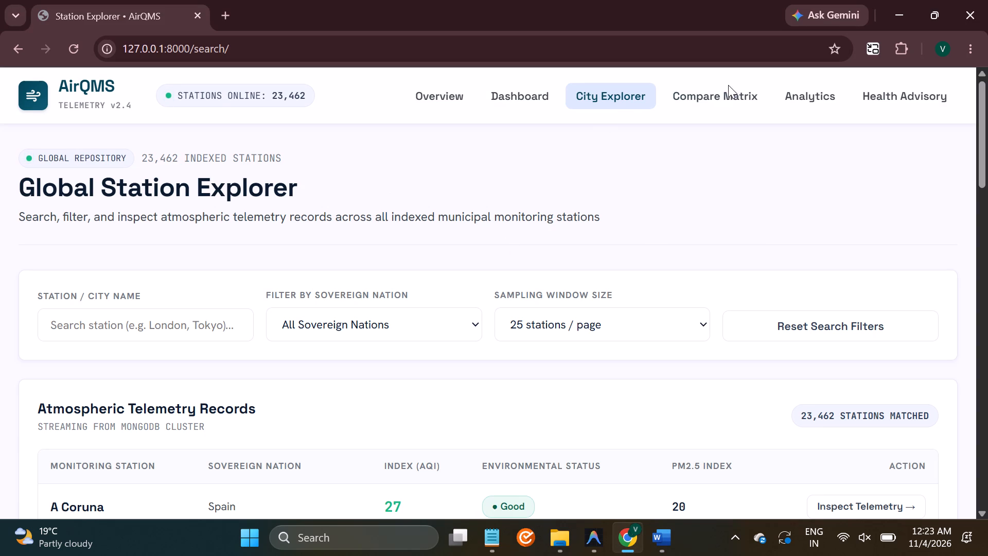
{"action": "left_click", "coordinate": [797, 98]}
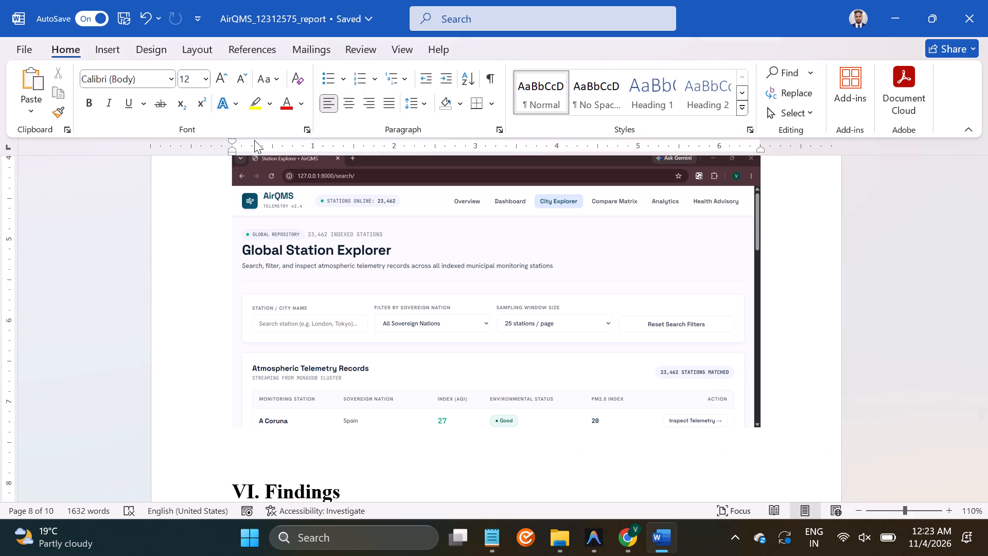
{"action": "left_click", "coordinate": [96, 53]}
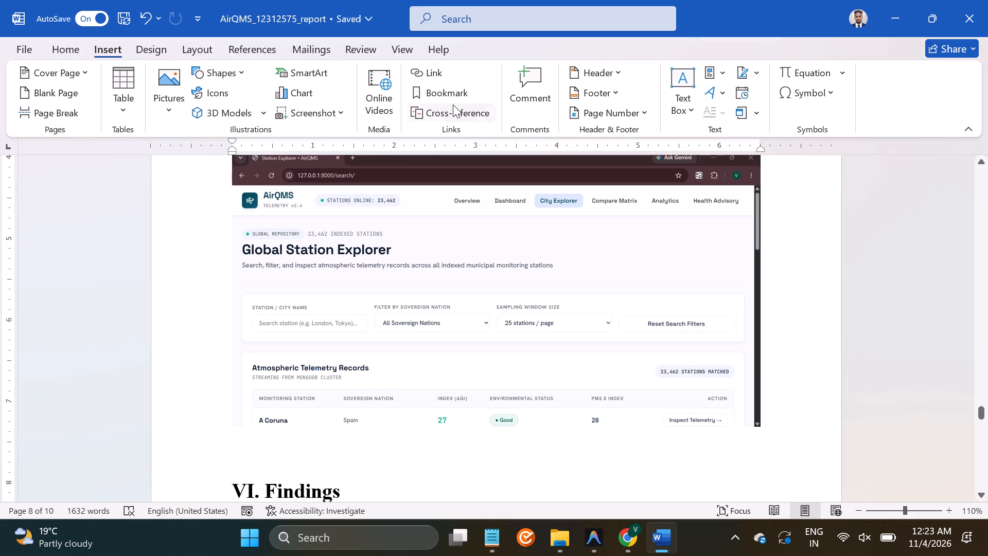
{"action": "left_click", "coordinate": [336, 112]}
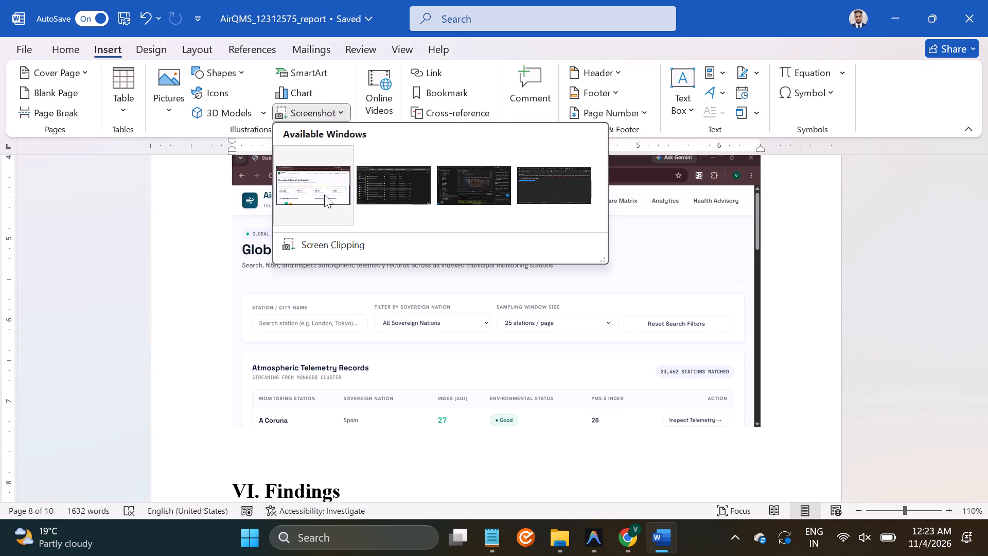
{"action": "left_click", "coordinate": [322, 197]}
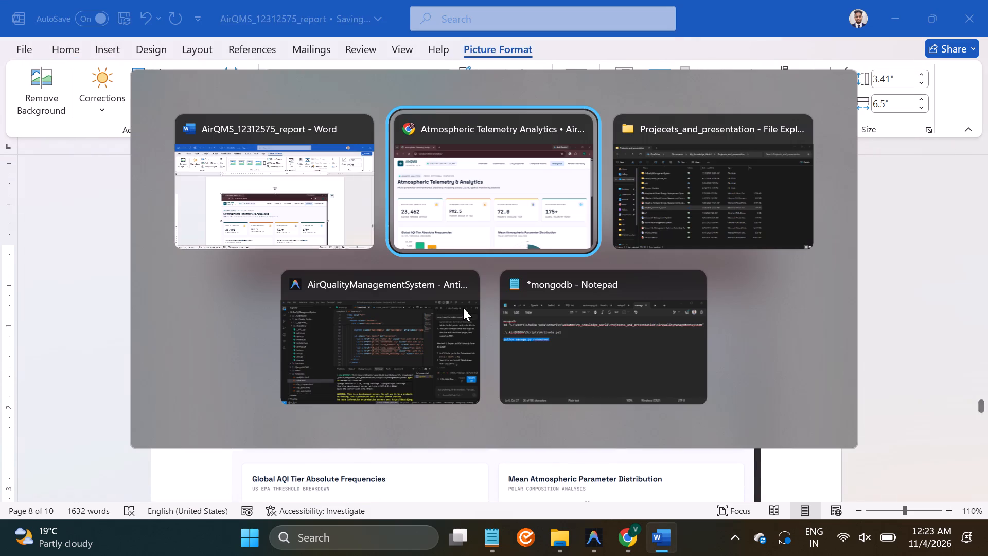
Open the AirQMS Health Advisory page in Chrome and insert its window screenshot on a new line below the report's Analytics screenshot.
{"action": "scroll", "coordinate": [463, 308], "scroll_direction": "down", "scroll_amount": 2}
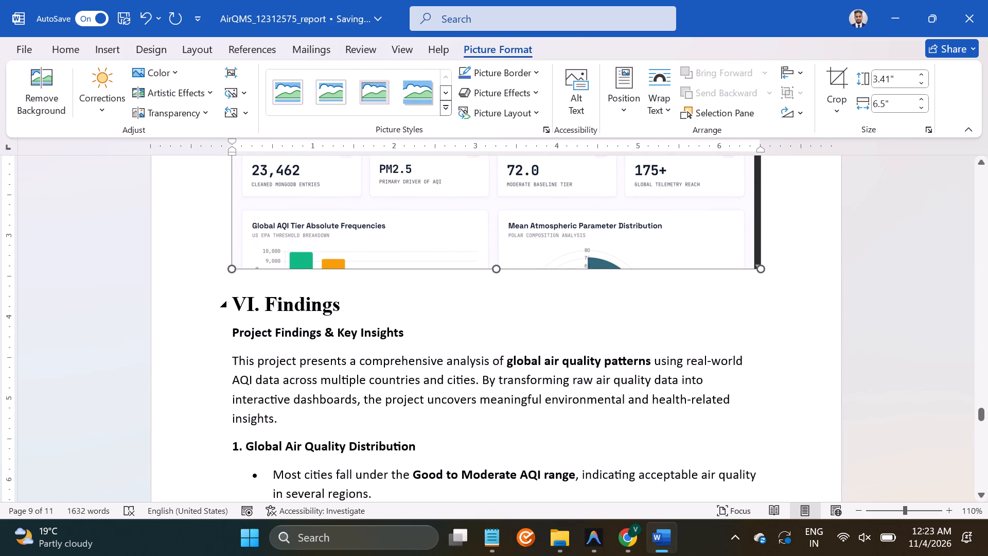
{"action": "key", "text": "Return"}
{"action": "scroll", "coordinate": [463, 308], "scroll_direction": "down", "scroll_amount": 1}
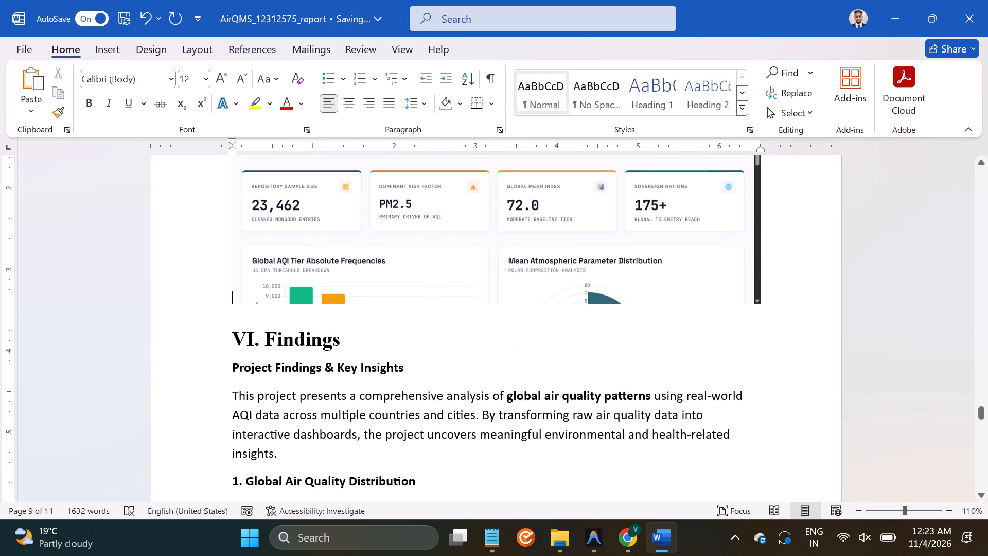
{"action": "left_click", "coordinate": [775, 298]}
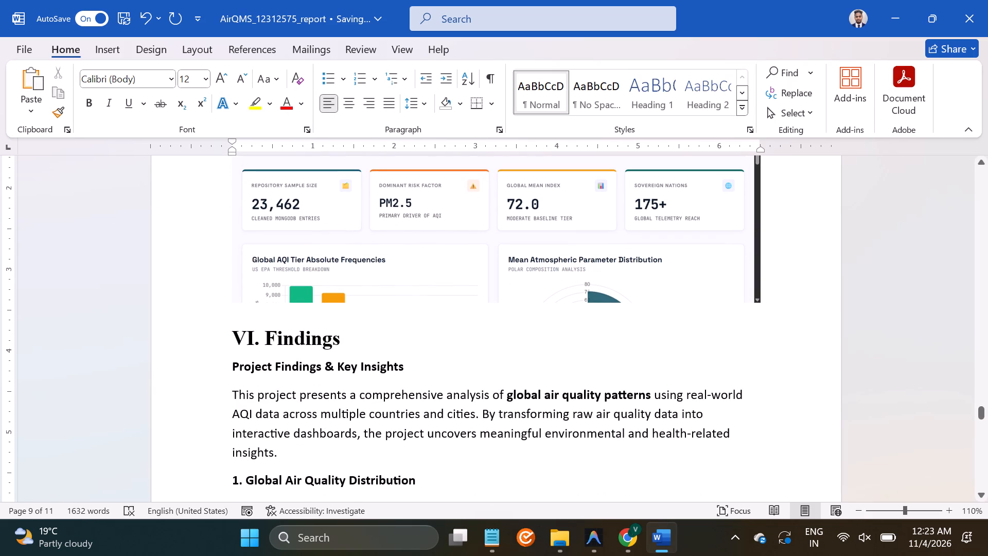
{"action": "key", "text": "Return"}
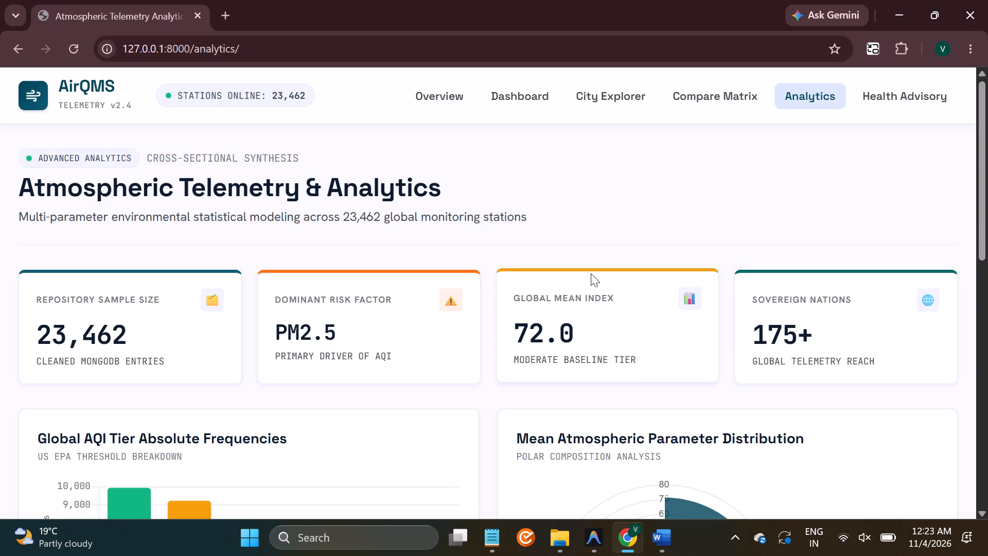
{"action": "left_click", "coordinate": [919, 105]}
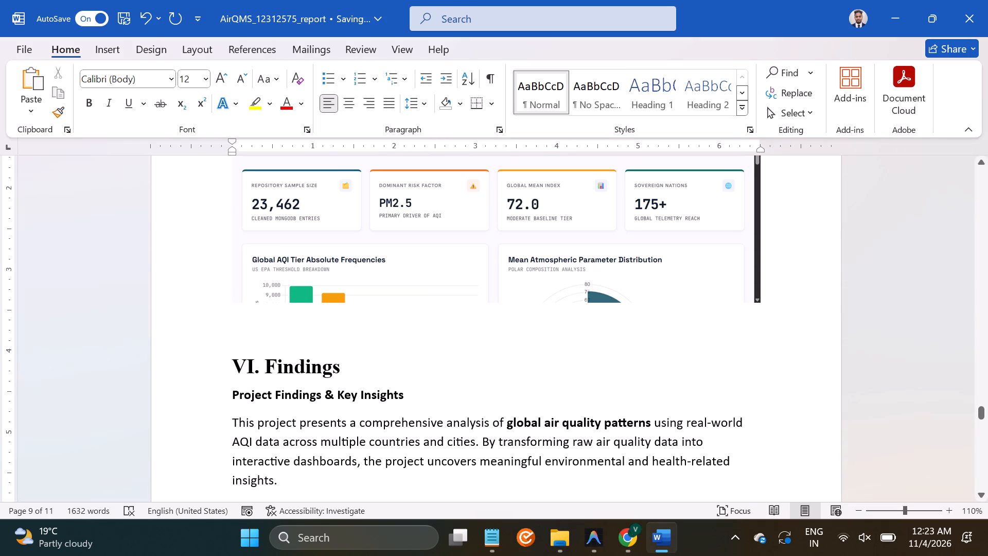
{"action": "left_click", "coordinate": [114, 55]}
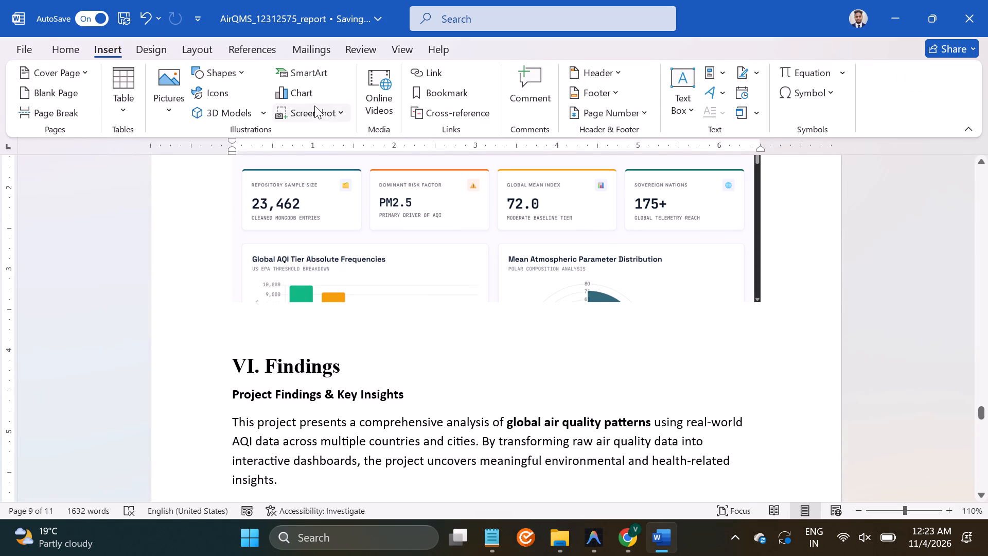
{"action": "left_click", "coordinate": [315, 109]}
{"action": "left_click", "coordinate": [297, 192]}
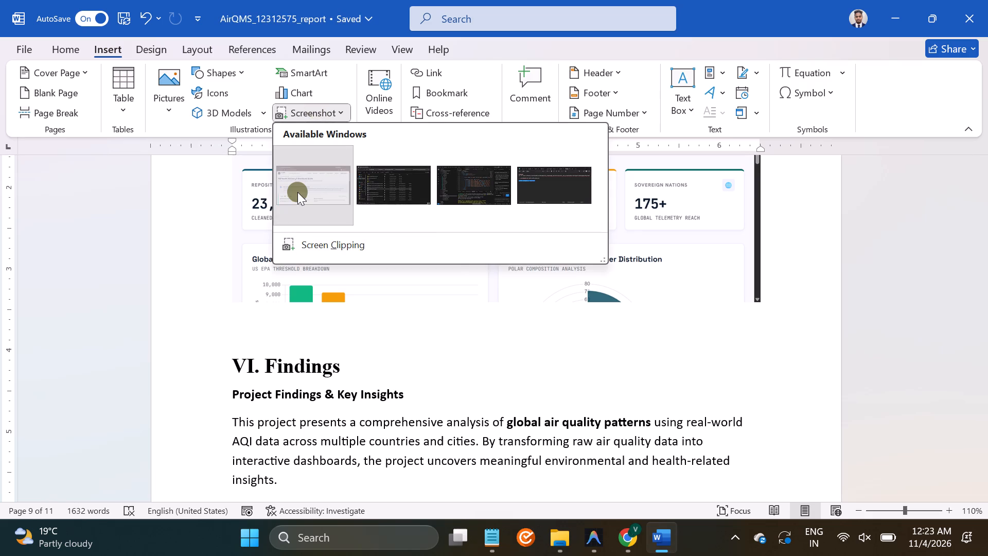
Review the report backwards from the inserted site screenshots through the written sections to the cover page.
{"action": "scroll", "coordinate": [446, 340], "scroll_direction": "down", "scroll_amount": 2}
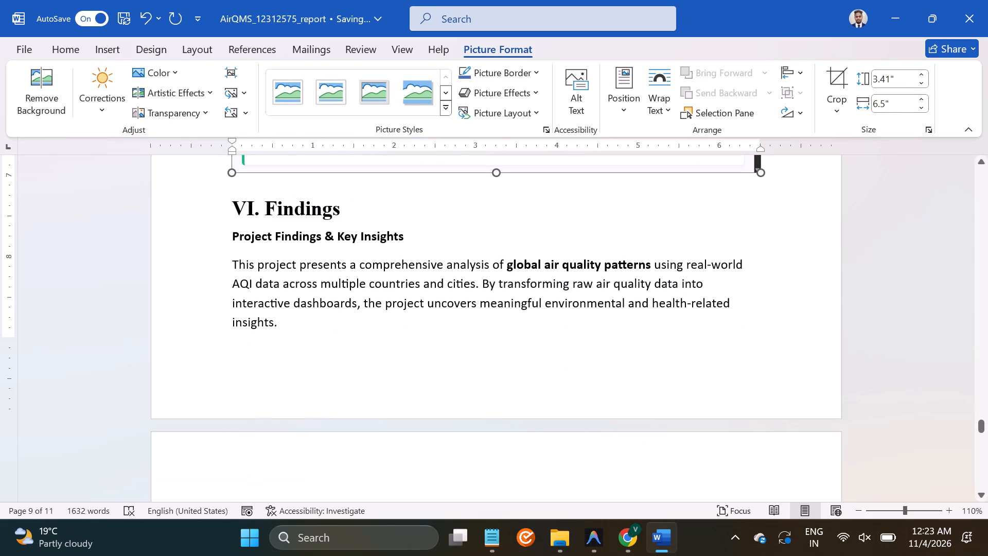
{"action": "scroll", "coordinate": [446, 340], "scroll_direction": "up", "scroll_amount": 4}
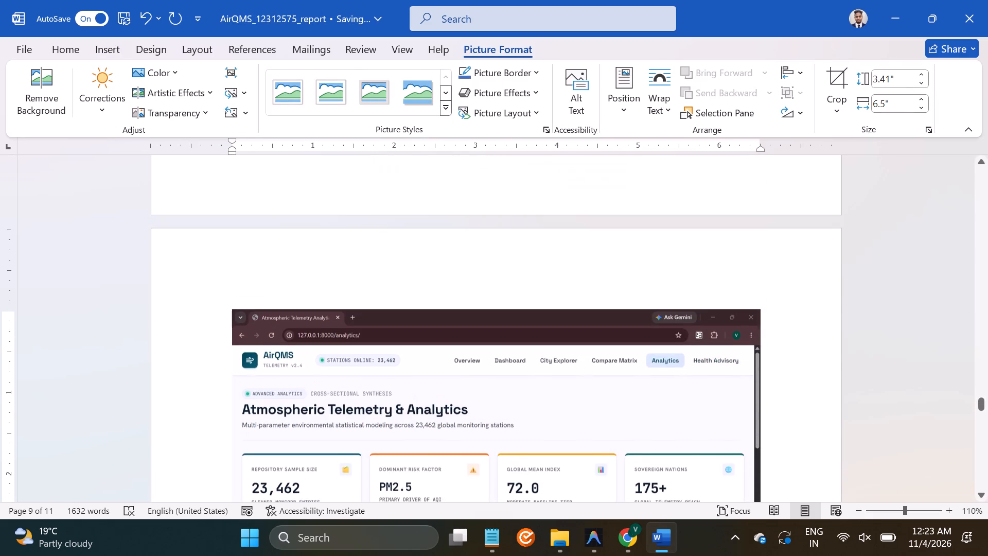
{"action": "scroll", "coordinate": [446, 340], "scroll_direction": "up", "scroll_amount": 2}
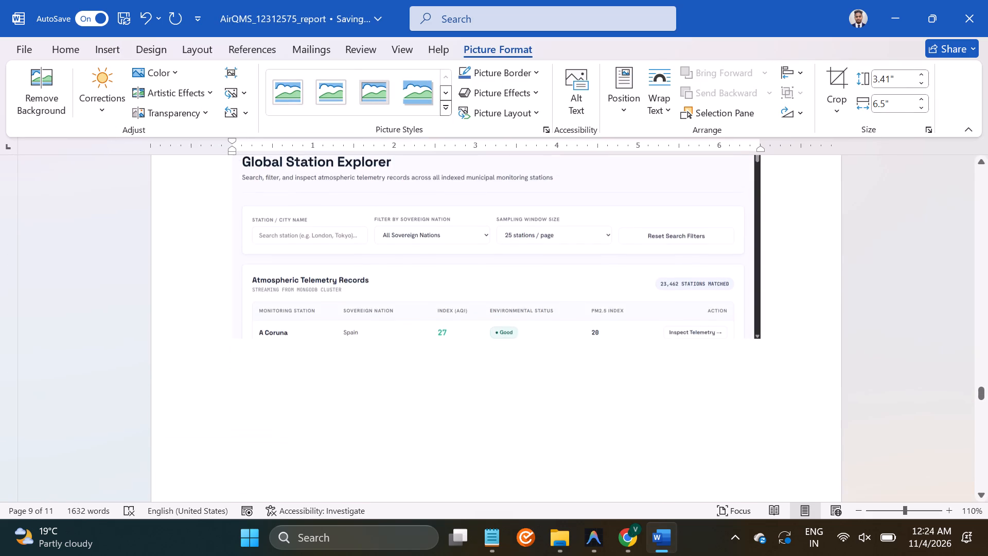
{"action": "scroll", "coordinate": [446, 340], "scroll_direction": "up", "scroll_amount": 2}
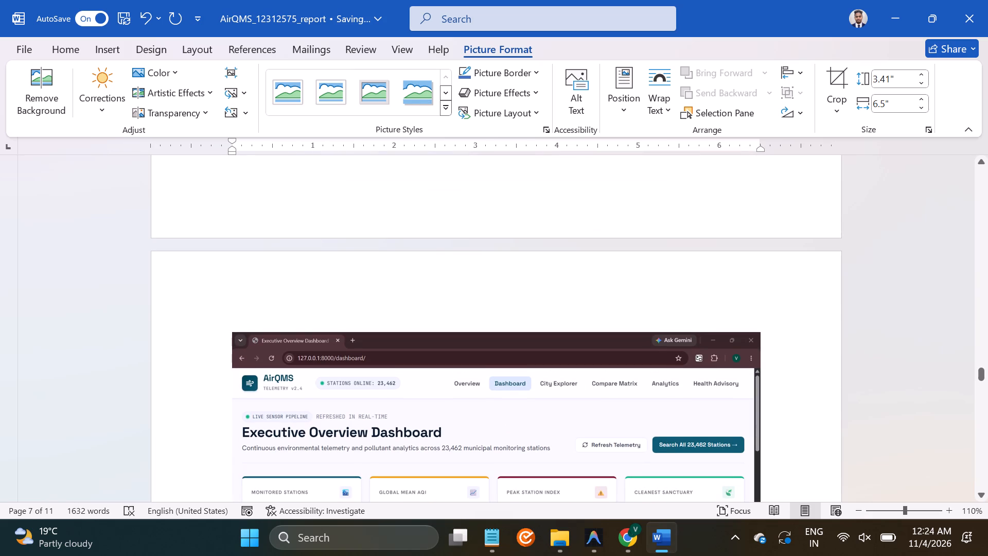
{"action": "scroll", "coordinate": [446, 340], "scroll_direction": "up", "scroll_amount": 6}
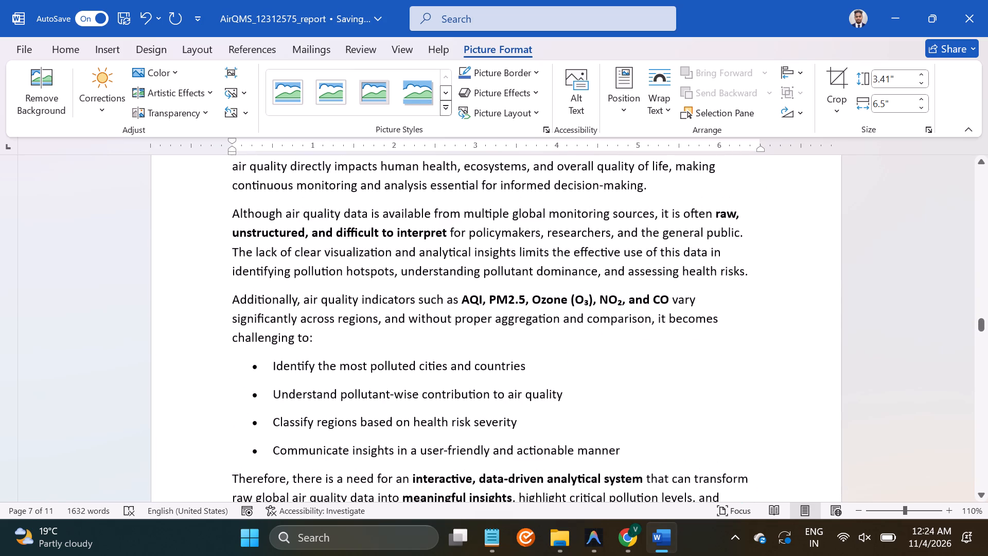
{"action": "scroll", "coordinate": [446, 340], "scroll_direction": "up", "scroll_amount": 5}
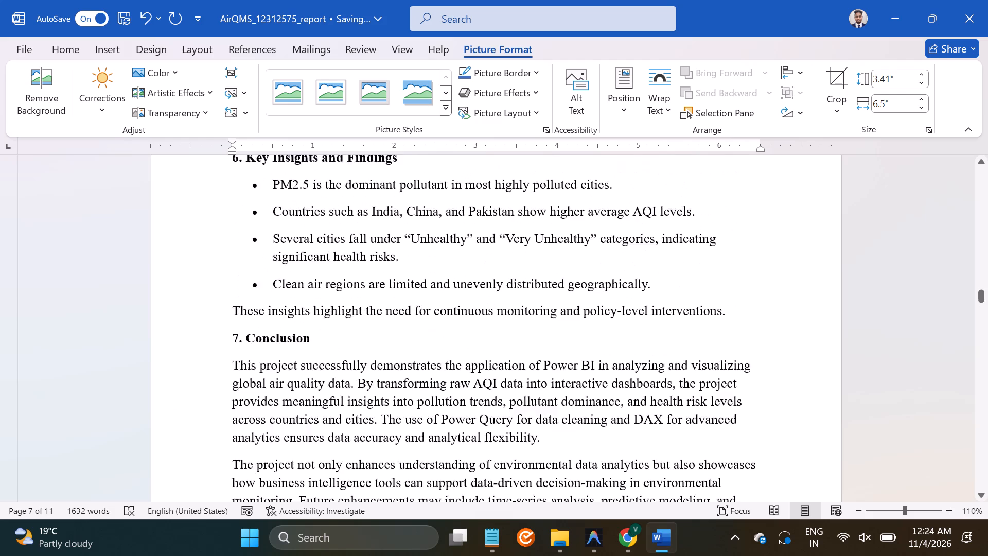
{"action": "scroll", "coordinate": [446, 340], "scroll_direction": "up", "scroll_amount": 5}
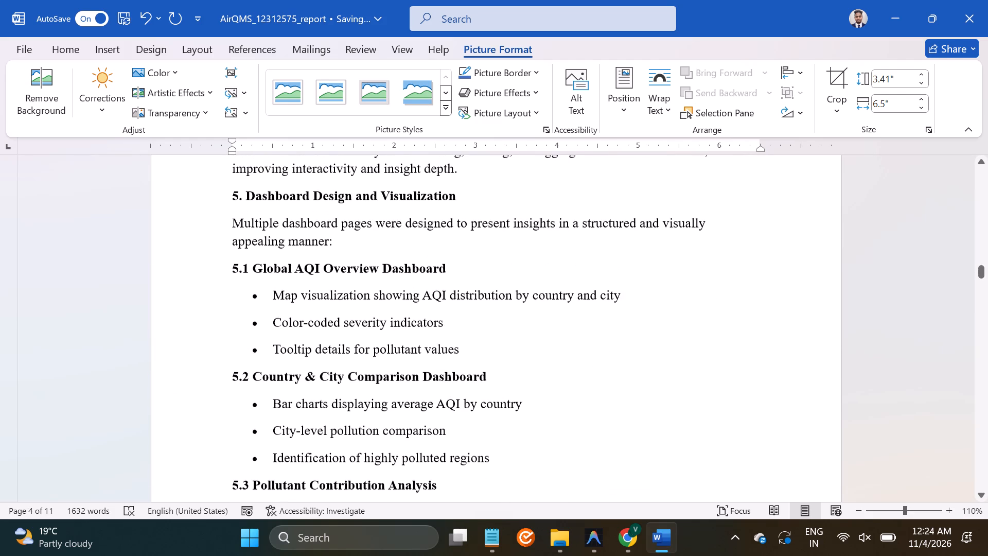
{"action": "scroll", "coordinate": [446, 340], "scroll_direction": "up", "scroll_amount": 4}
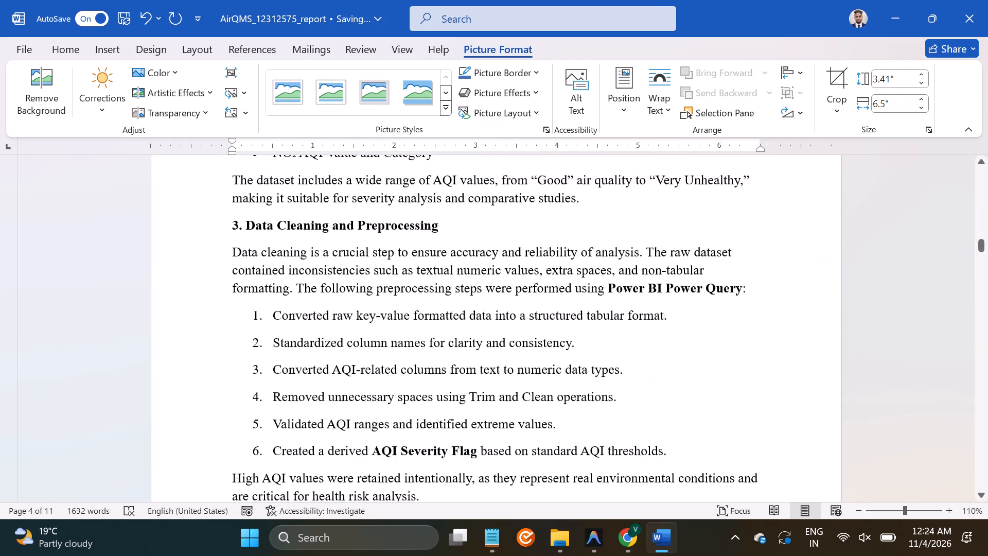
{"action": "scroll", "coordinate": [446, 340], "scroll_direction": "up", "scroll_amount": 5}
Skim the report from the cover page to its end, checking the abstract and the closing findings and conclusion text.
{"action": "scroll", "coordinate": [446, 340], "scroll_direction": "down", "scroll_amount": 1}
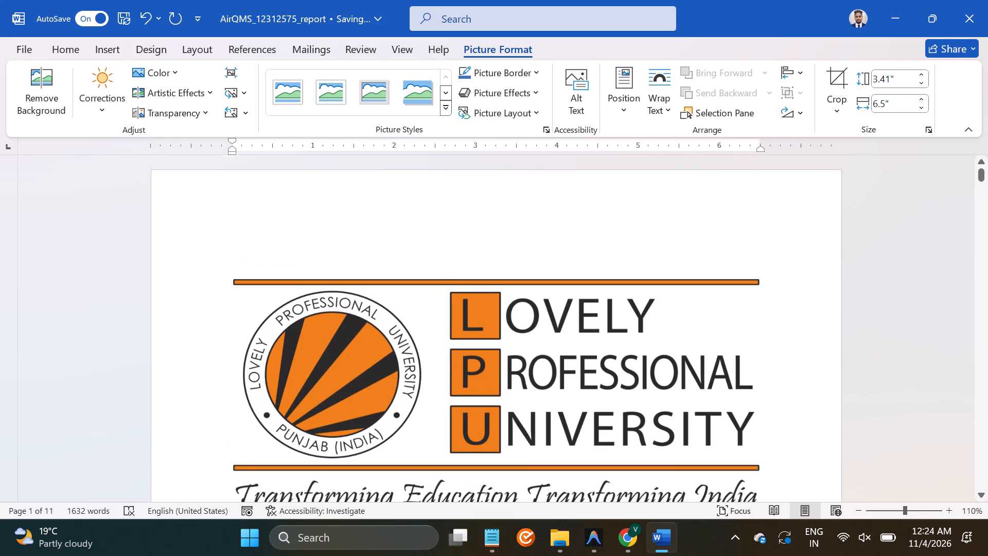
{"action": "scroll", "coordinate": [446, 340], "scroll_direction": "down", "scroll_amount": 4}
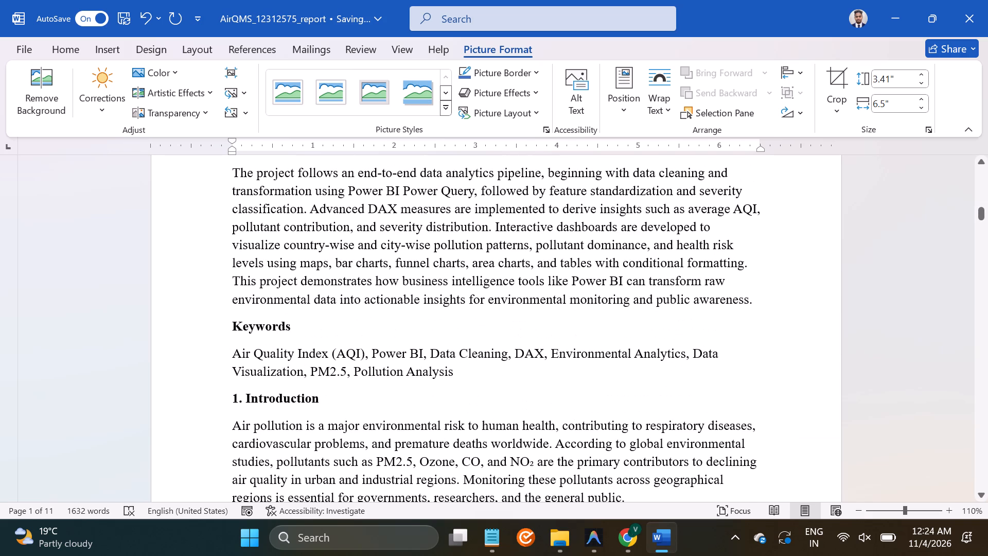
{"action": "scroll", "coordinate": [446, 340], "scroll_direction": "down", "scroll_amount": 19}
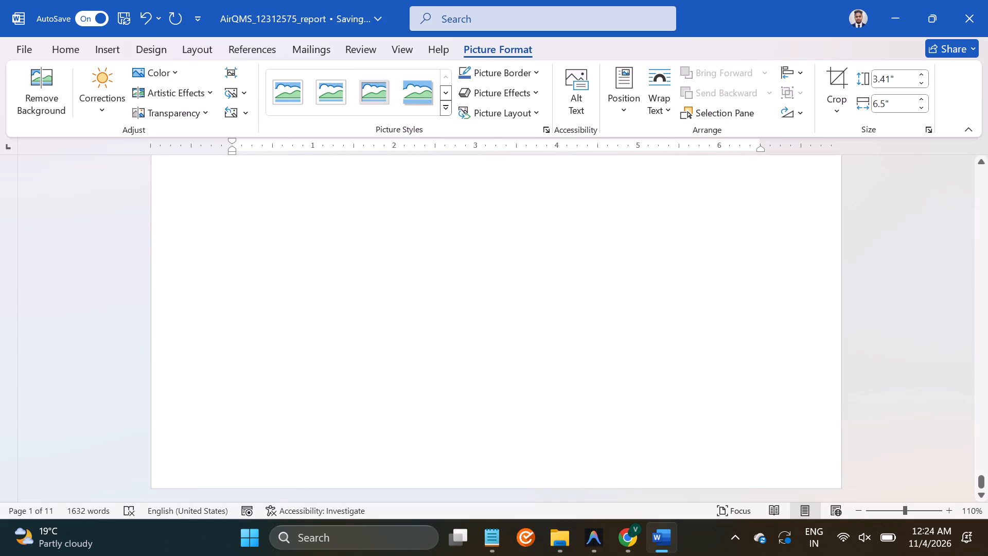
{"action": "scroll", "coordinate": [446, 340], "scroll_direction": "down", "scroll_amount": 5}
{"action": "scroll", "coordinate": [446, 340], "scroll_direction": "up", "scroll_amount": 5}
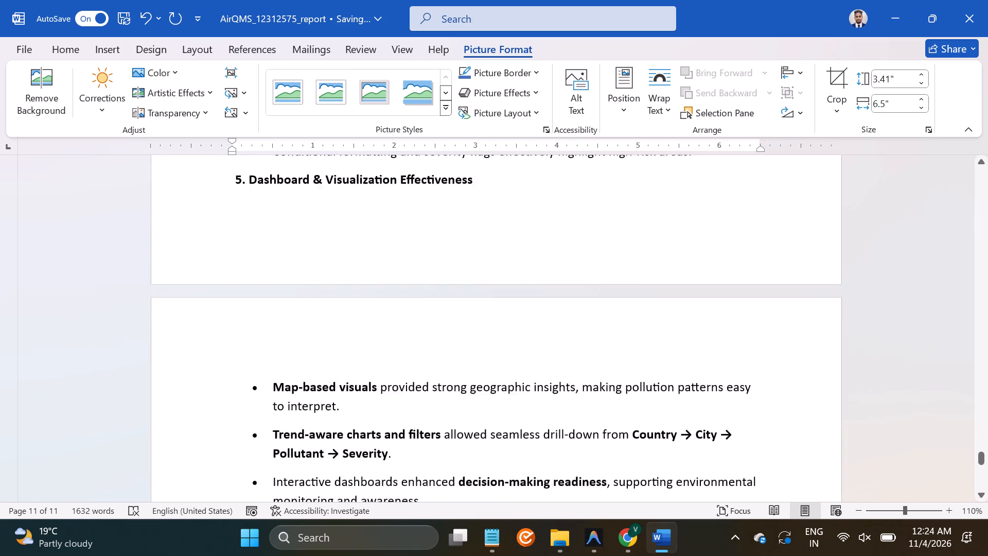
{"action": "scroll", "coordinate": [446, 340], "scroll_direction": "down", "scroll_amount": 14}
{"action": "scroll", "coordinate": [446, 340], "scroll_direction": "up", "scroll_amount": 4}
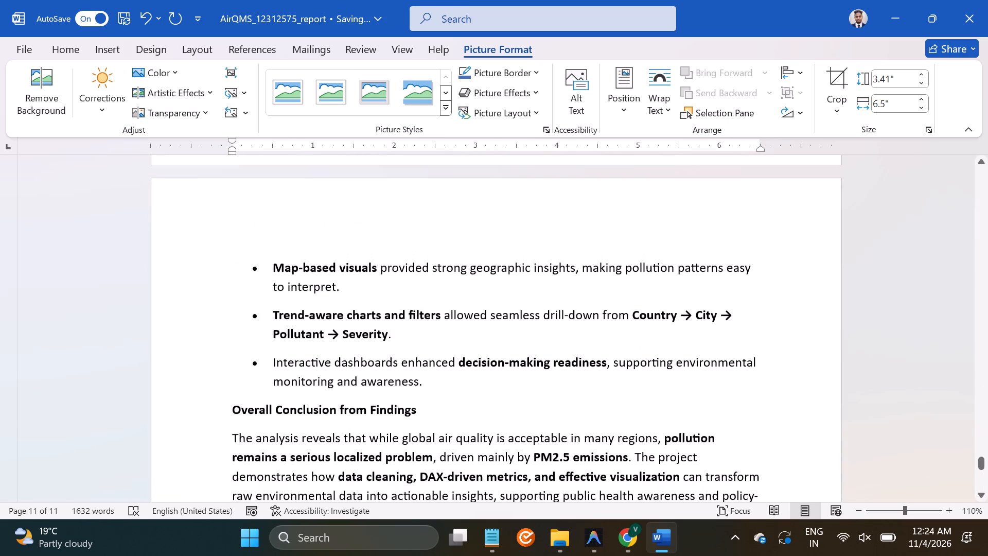
Check the Findings text, the order and layout of the AirQMS screenshots, and the entries under "IV. Links".
{"action": "scroll", "coordinate": [446, 340], "scroll_direction": "up", "scroll_amount": 4}
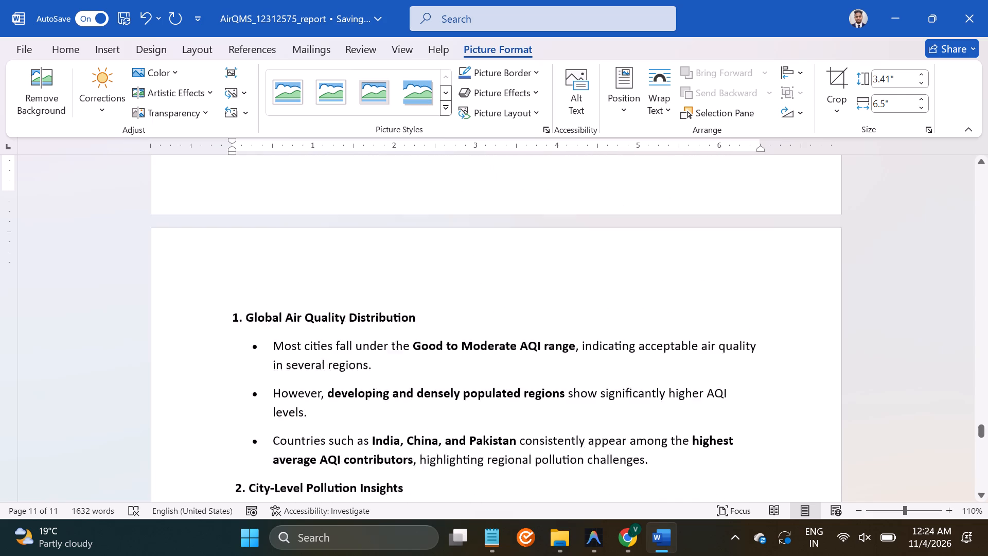
{"action": "scroll", "coordinate": [446, 340], "scroll_direction": "up", "scroll_amount": 3}
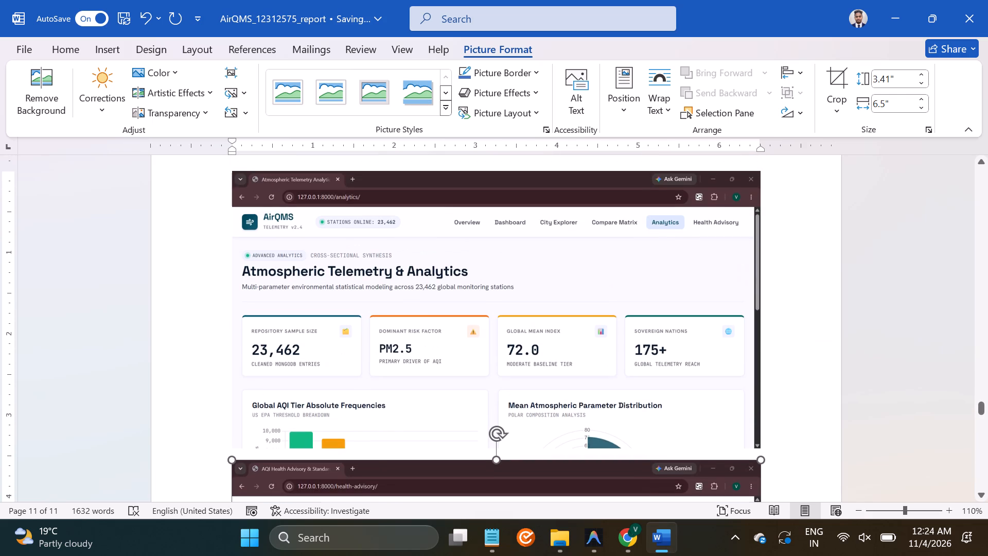
{"action": "scroll", "coordinate": [446, 340], "scroll_direction": "up", "scroll_amount": 2}
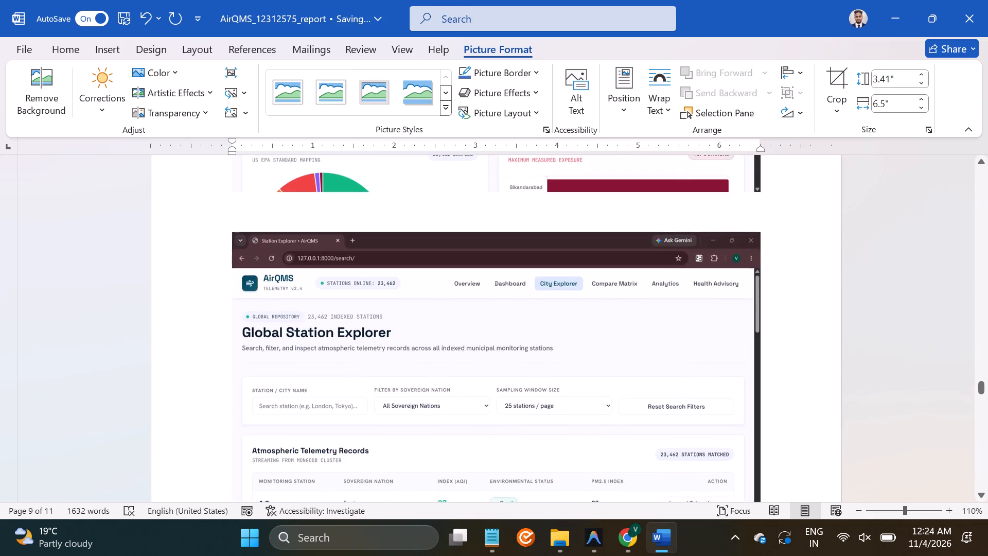
{"action": "scroll", "coordinate": [446, 340], "scroll_direction": "up", "scroll_amount": 4}
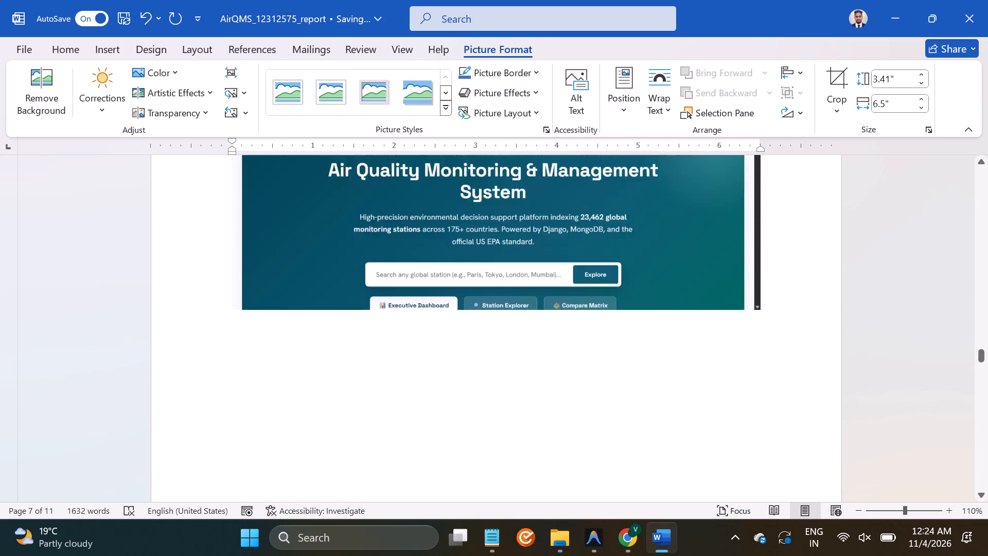
{"action": "scroll", "coordinate": [446, 340], "scroll_direction": "up", "scroll_amount": 1}
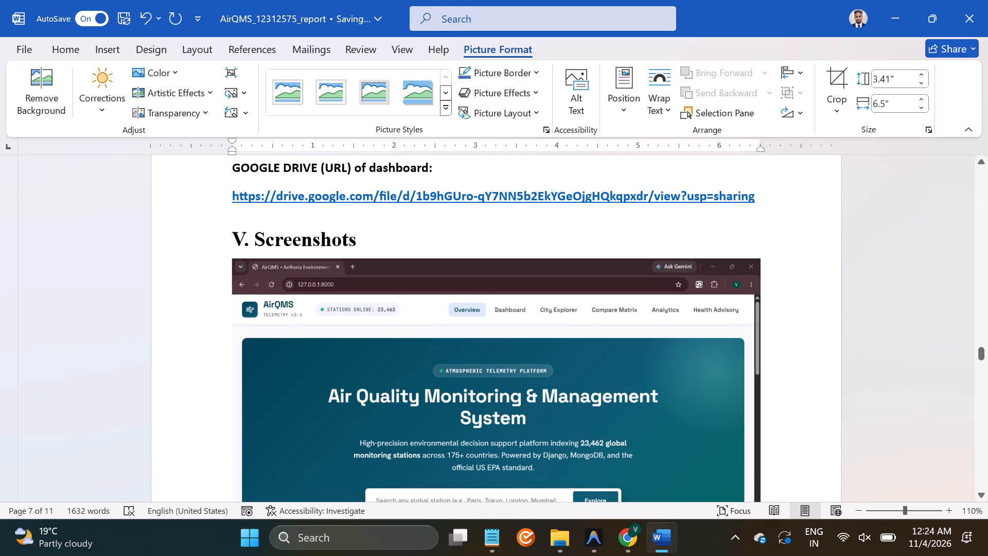
{"action": "scroll", "coordinate": [444, 421], "scroll_direction": "up", "scroll_amount": 1}
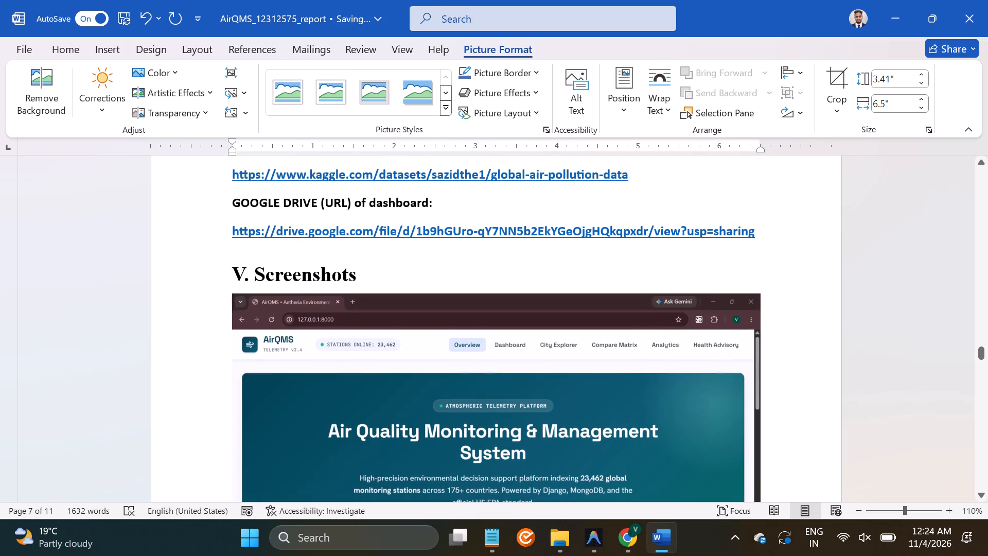
{"action": "scroll", "coordinate": [464, 286], "scroll_direction": "up", "scroll_amount": 1}
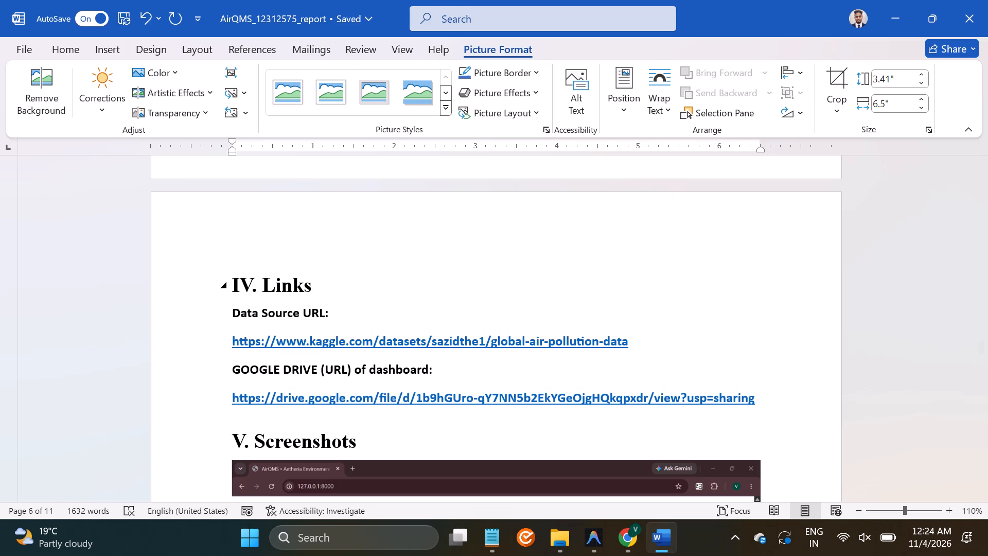
{"action": "scroll", "coordinate": [464, 286], "scroll_direction": "down", "scroll_amount": 1}
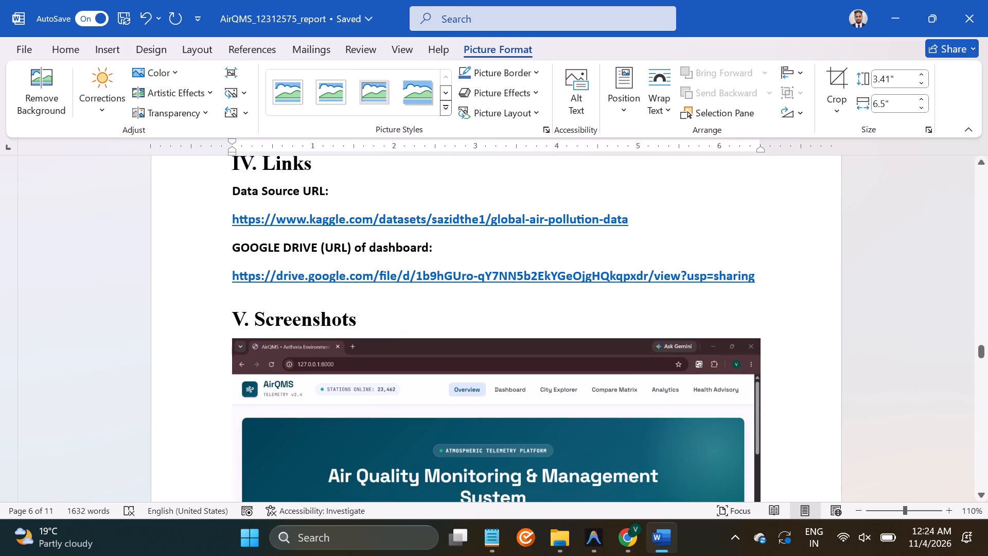
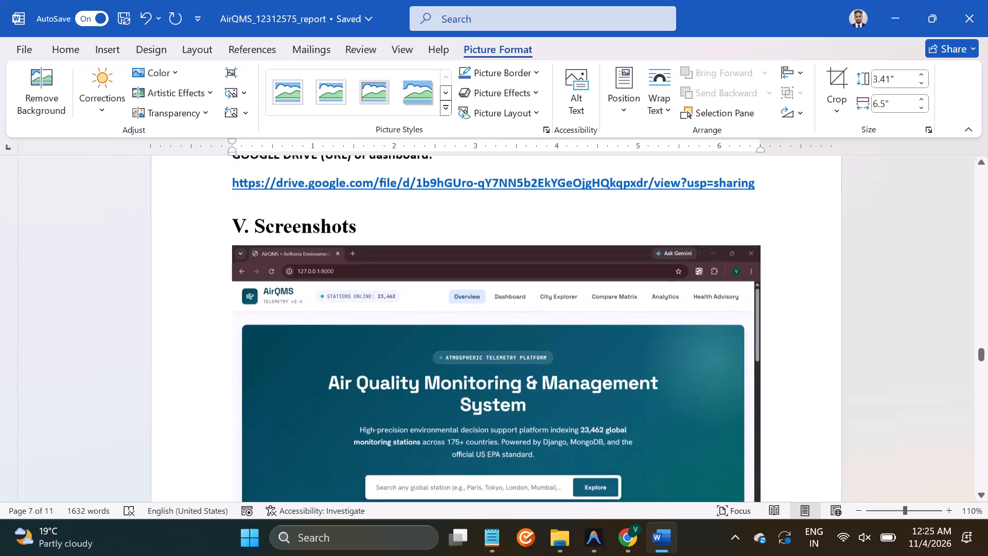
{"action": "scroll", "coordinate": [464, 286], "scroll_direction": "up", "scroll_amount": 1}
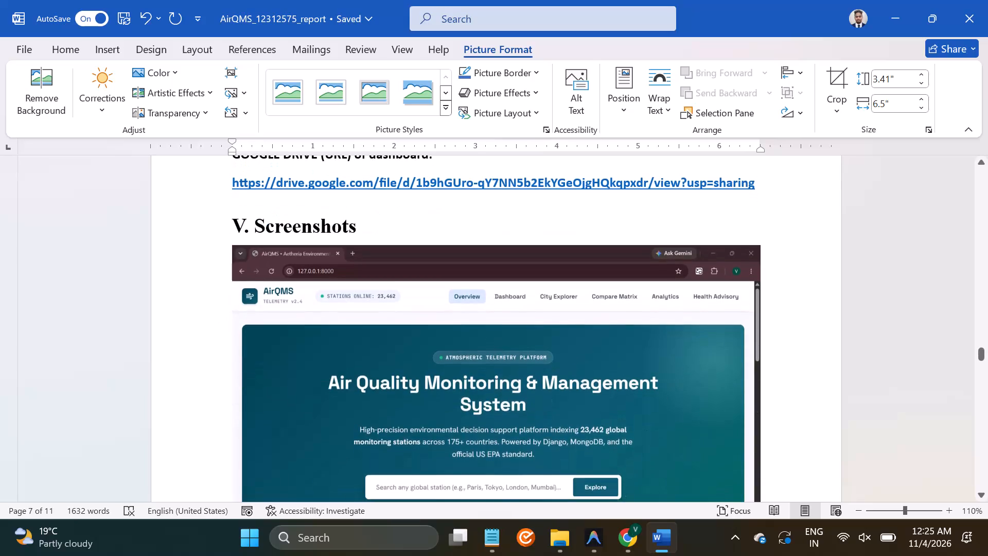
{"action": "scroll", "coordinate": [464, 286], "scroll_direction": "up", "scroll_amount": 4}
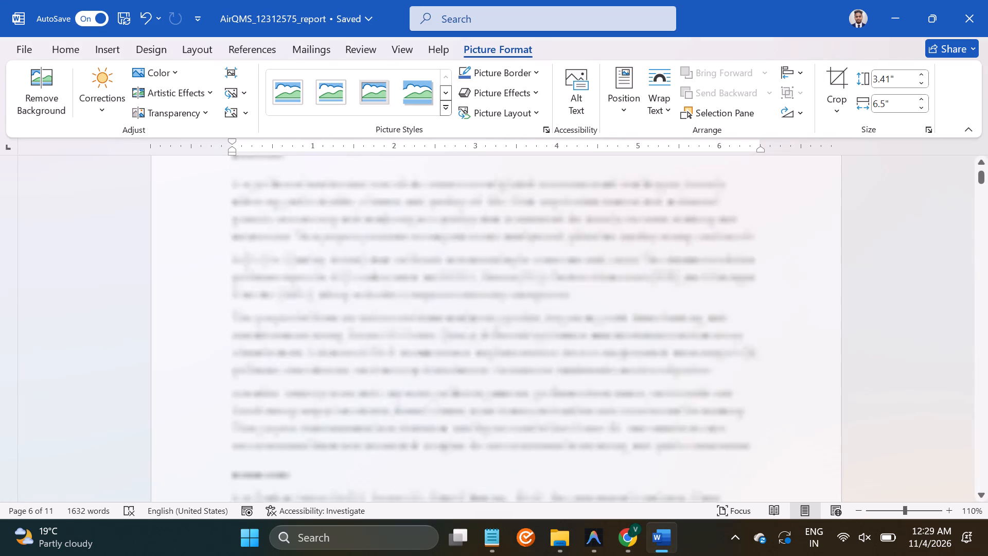
{"action": "scroll", "coordinate": [413, 383], "scroll_direction": "up", "scroll_amount": 5}
{"action": "scroll", "coordinate": [413, 383], "scroll_direction": "down", "scroll_amount": 2}
{"action": "scroll", "coordinate": [413, 383], "scroll_direction": "up", "scroll_amount": 1}
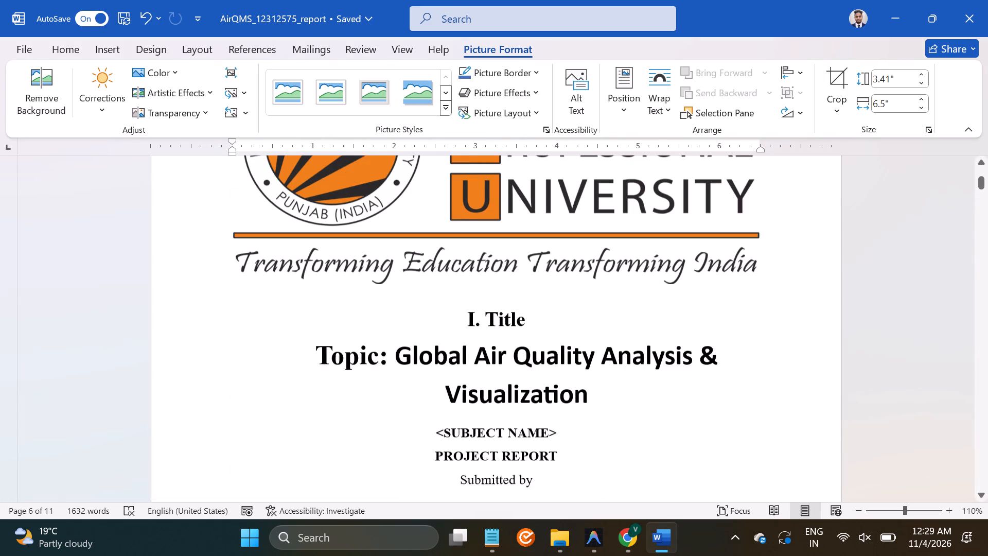
{"action": "left_click_drag", "start_coordinate": [606, 402], "coordinate": [453, 367]}
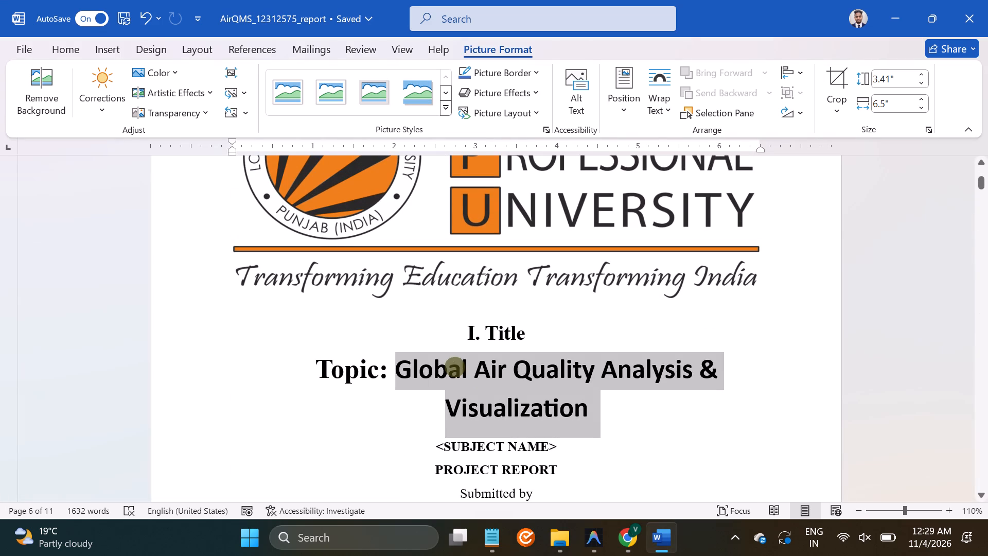
{"action": "left_click_drag", "start_coordinate": [453, 367], "coordinate": [467, 359]}
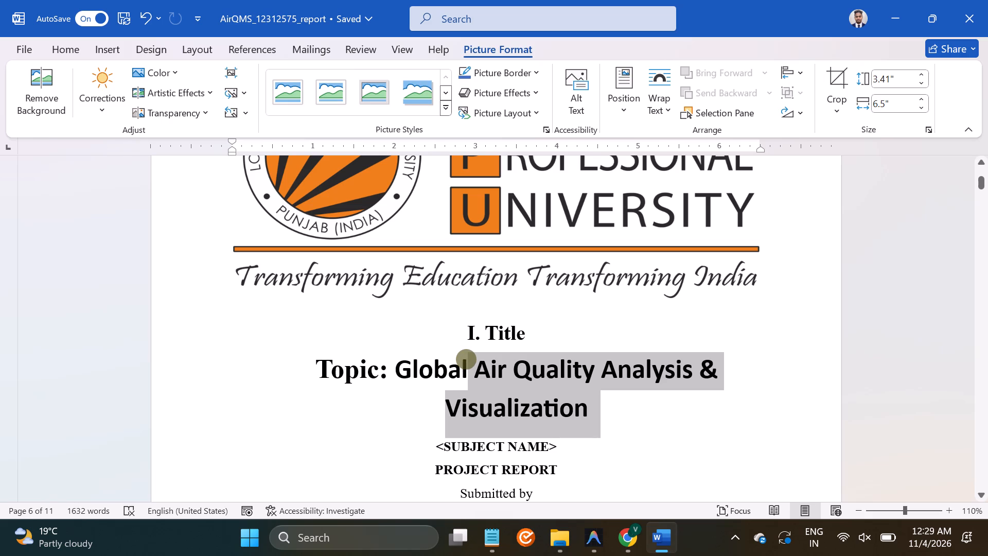
{"action": "left_click_drag", "start_coordinate": [467, 359], "coordinate": [467, 359]}
{"action": "key", "text": "BackSpace"}
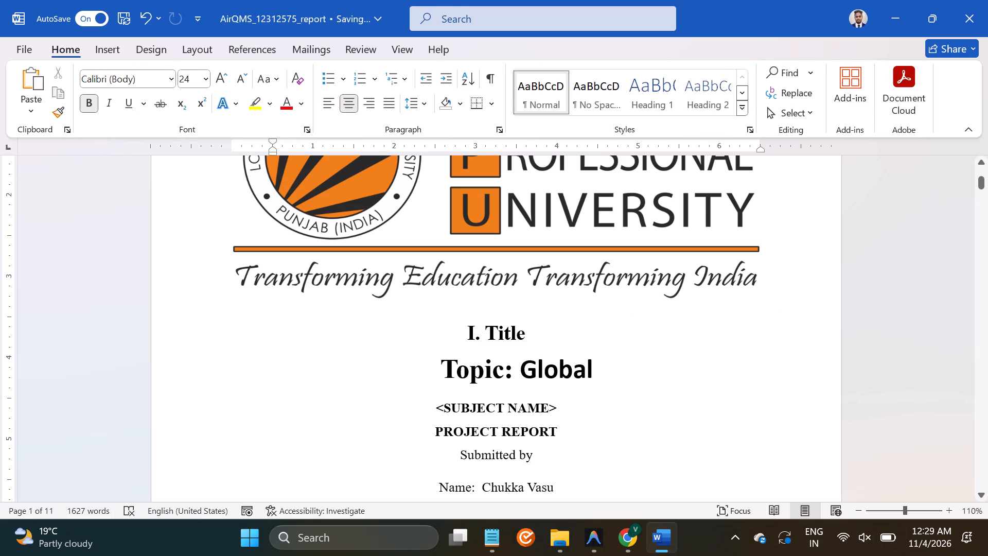
{"action": "key", "text": "BackSpace"}
{"action": "key", "text": "BackSpace"}
{"action": "key", "text": "BackSpace"}
{"action": "key", "text": "BackSpace"}
{"action": "key", "text": "BackSpace"}
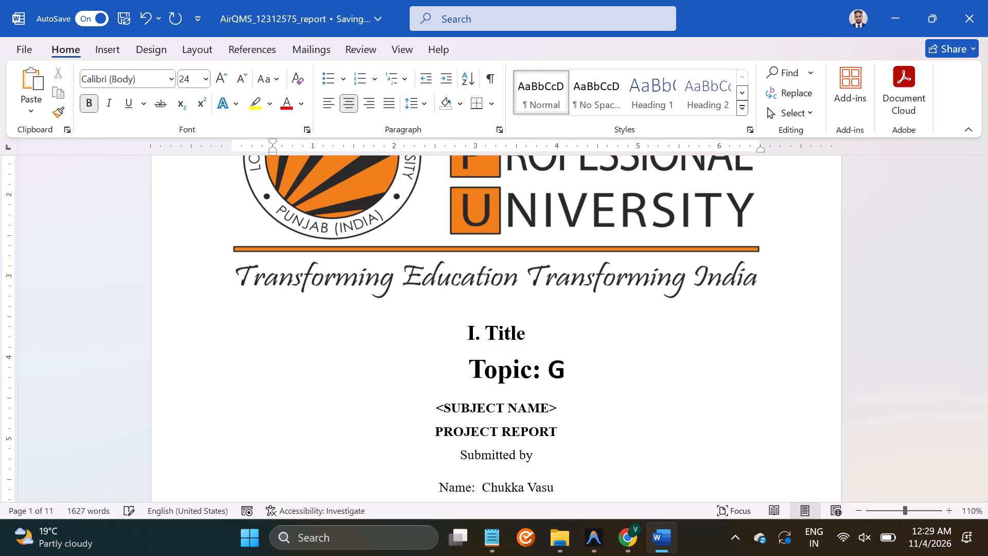
{"action": "key", "text": "ctrl+v"}
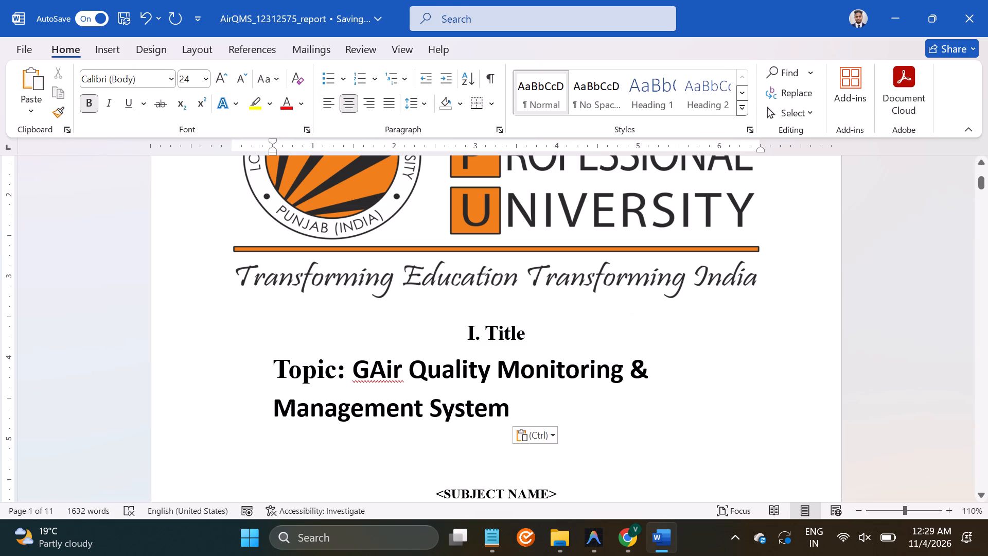
{"action": "left_click", "coordinate": [372, 369]}
{"action": "key", "text": "BackSpace"}
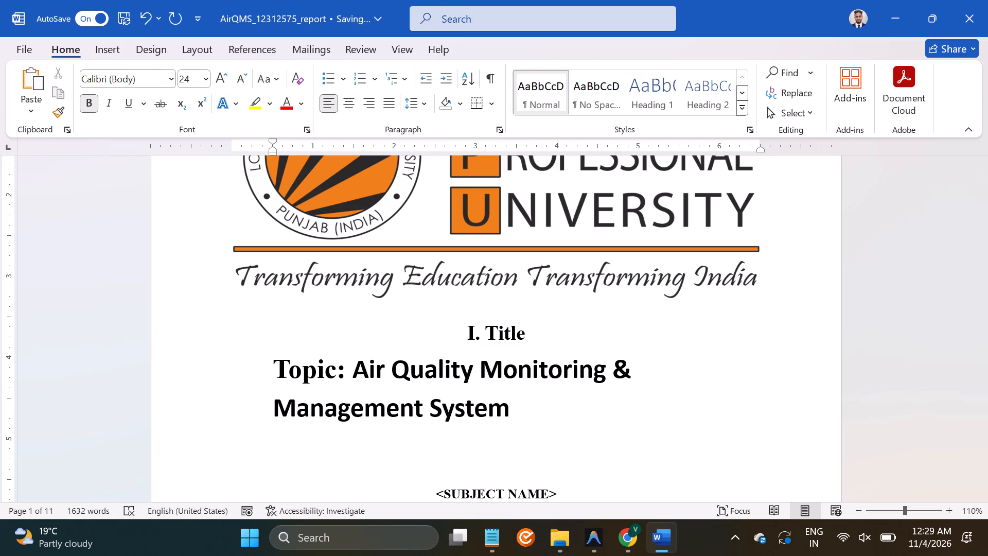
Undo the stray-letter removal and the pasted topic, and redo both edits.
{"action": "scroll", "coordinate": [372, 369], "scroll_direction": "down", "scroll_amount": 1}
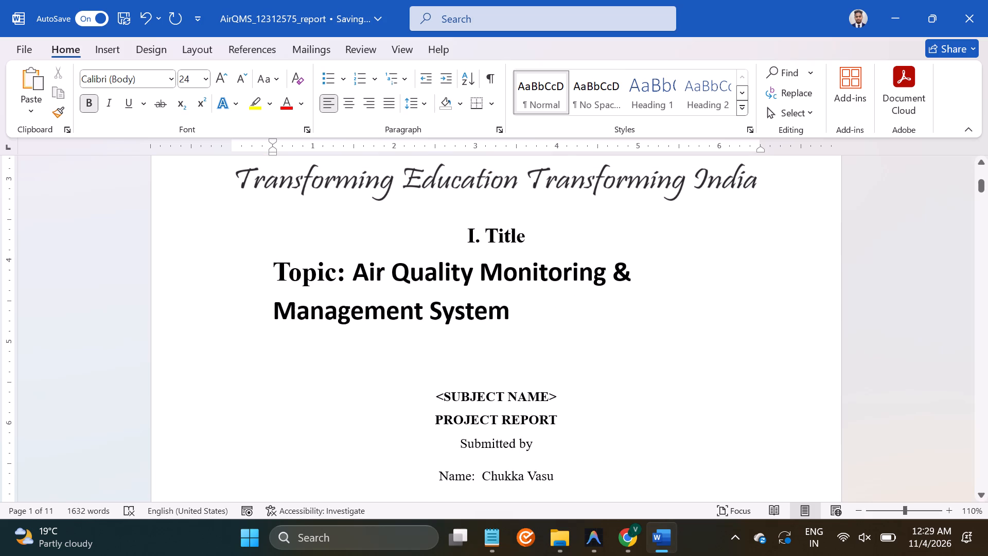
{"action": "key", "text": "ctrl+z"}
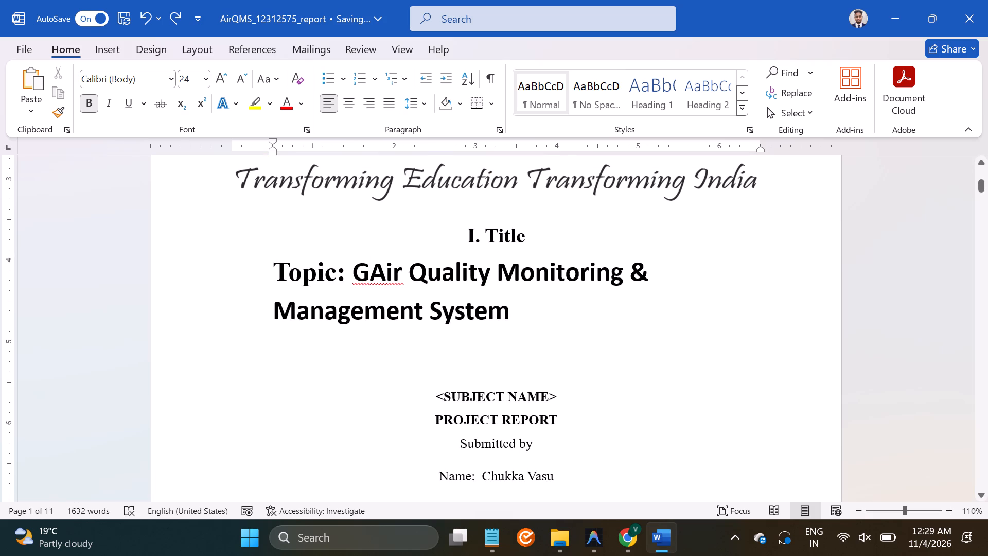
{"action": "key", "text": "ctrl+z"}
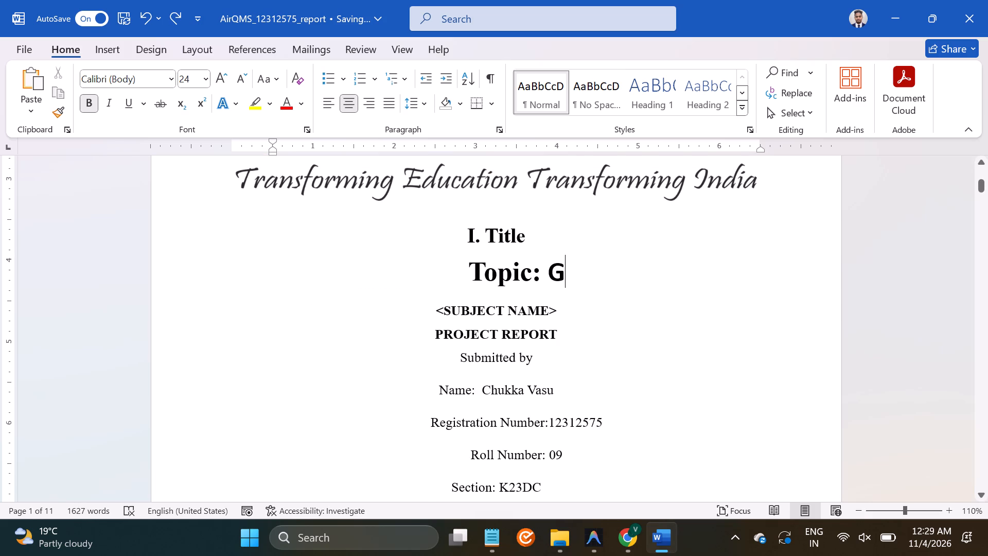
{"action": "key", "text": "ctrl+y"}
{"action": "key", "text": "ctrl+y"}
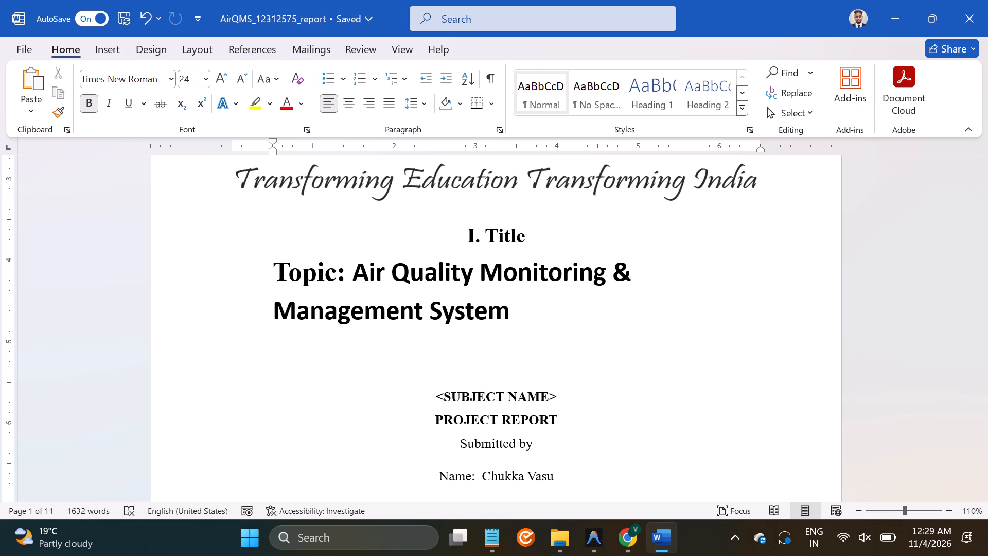
Delete the empty paragraph between the topic and the <SUBJECT NAME> line on the title page.
{"action": "left_click", "coordinate": [508, 357]}
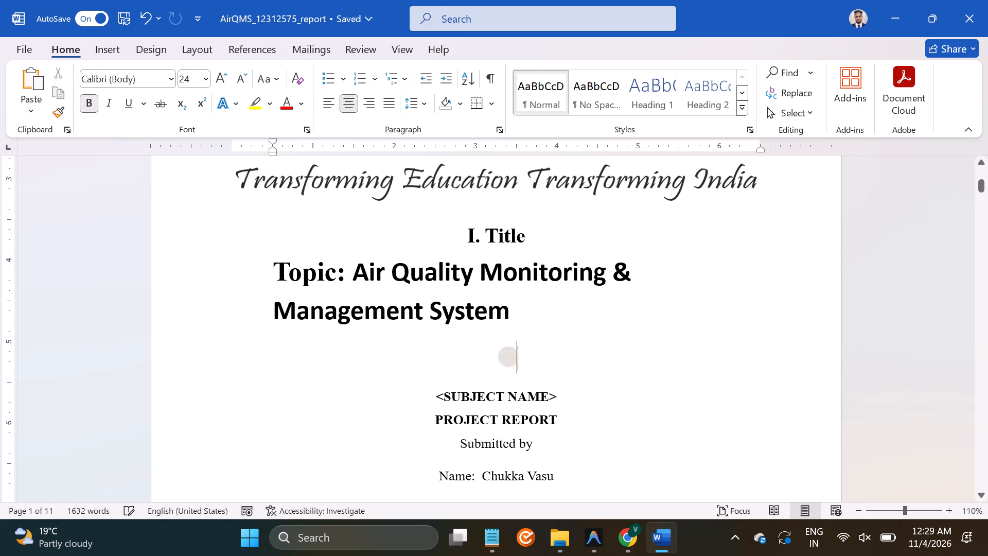
{"action": "scroll", "coordinate": [508, 357], "scroll_direction": "down", "scroll_amount": 4}
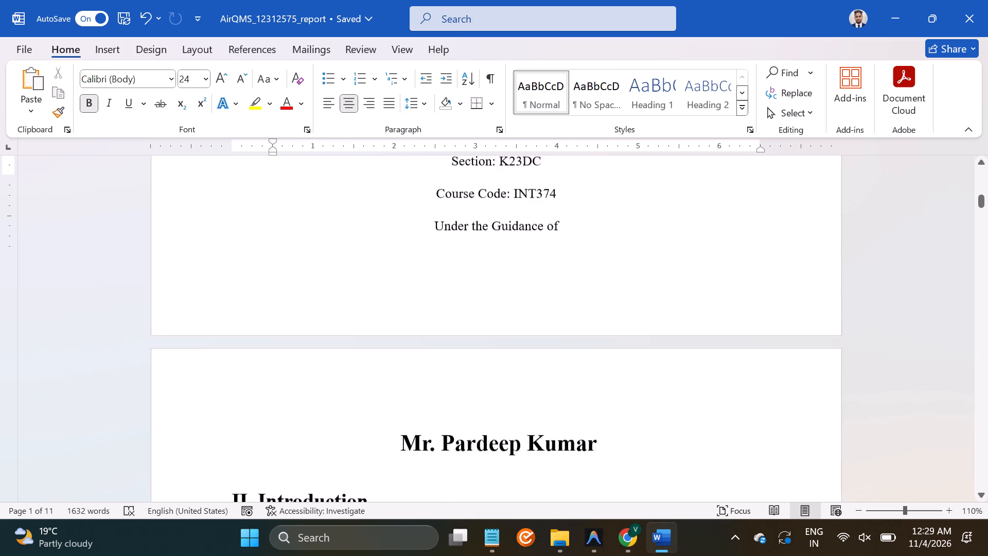
{"action": "scroll", "coordinate": [508, 357], "scroll_direction": "up", "scroll_amount": 2}
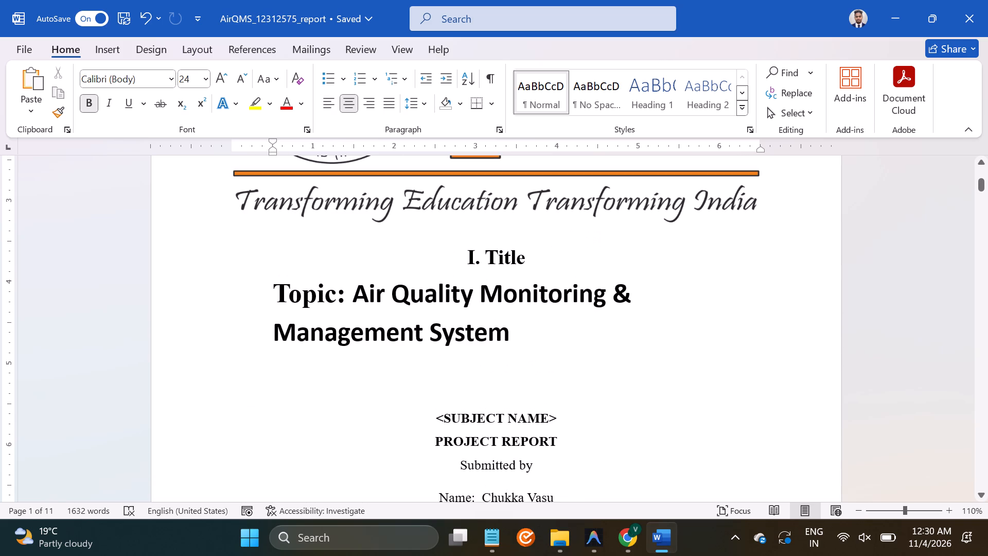
{"action": "scroll", "coordinate": [508, 357], "scroll_direction": "down", "scroll_amount": 4}
{"action": "scroll", "coordinate": [508, 357], "scroll_direction": "up", "scroll_amount": 3}
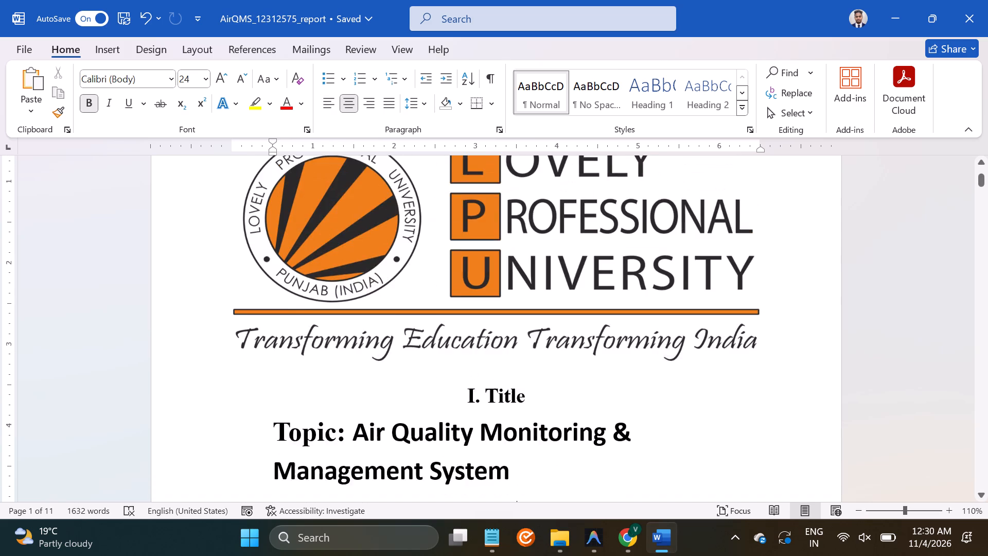
{"action": "scroll", "coordinate": [508, 357], "scroll_direction": "up", "scroll_amount": 1}
{"action": "scroll", "coordinate": [508, 357], "scroll_direction": "down", "scroll_amount": 2}
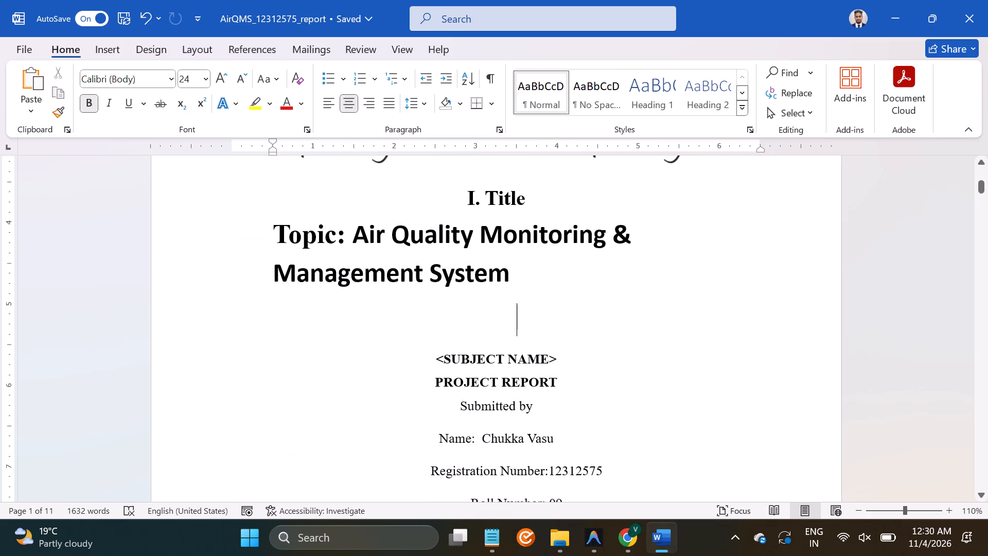
{"action": "scroll", "coordinate": [508, 357], "scroll_direction": "down", "scroll_amount": 3}
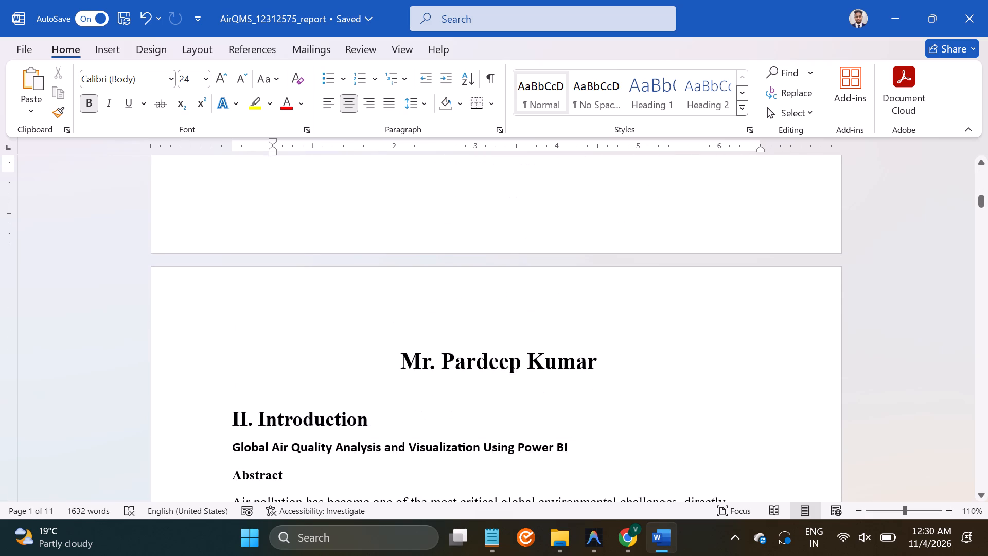
{"action": "scroll", "coordinate": [508, 357], "scroll_direction": "up", "scroll_amount": 3}
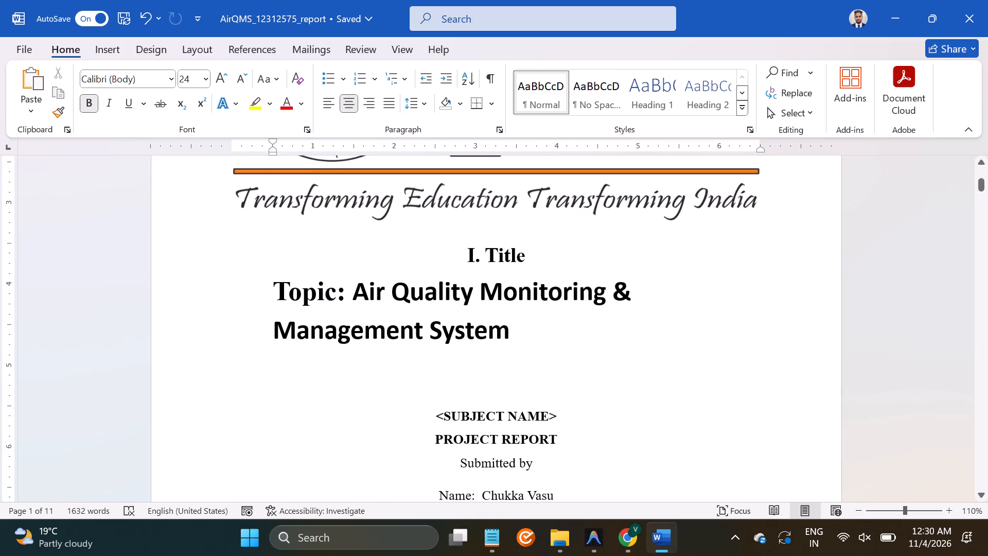
{"action": "key", "text": "BackSpace"}
{"action": "key", "text": "BackSpace"}
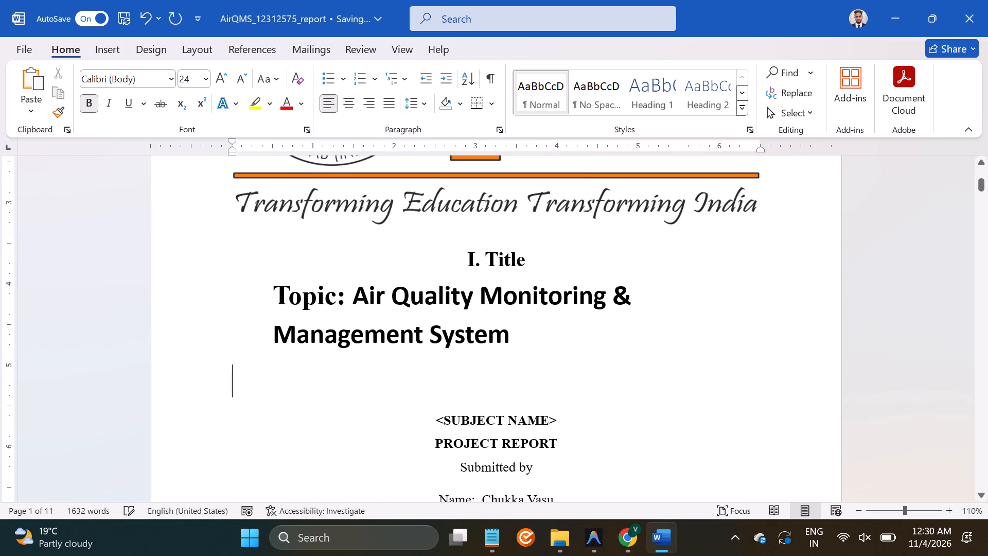
{"action": "key", "text": "BackSpace"}
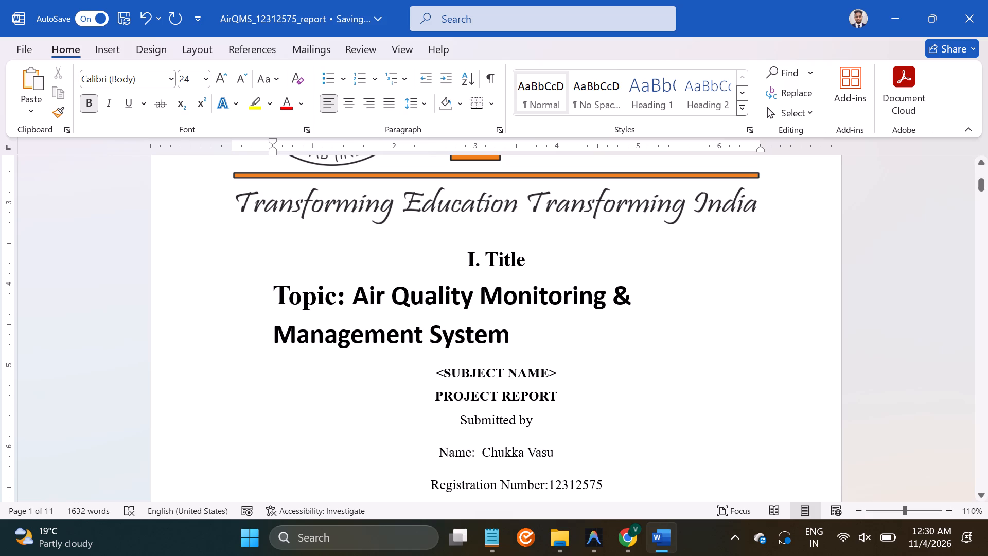
Center-align the title-page text from the "I. Title" heading down through the guide's name.
{"action": "left_click_drag", "start_coordinate": [545, 345], "coordinate": [275, 270]}
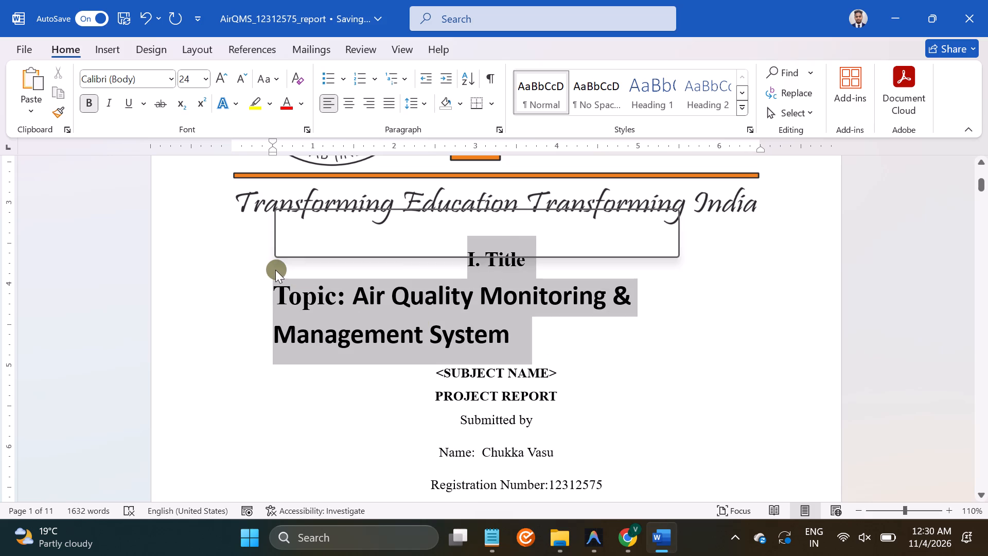
{"action": "left_click", "coordinate": [619, 278]}
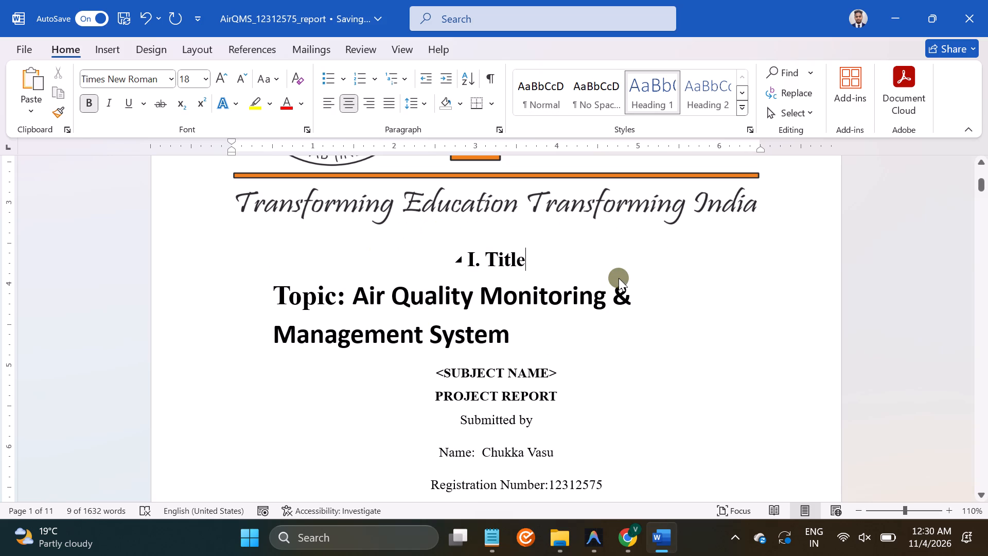
{"action": "scroll", "coordinate": [573, 343], "scroll_direction": "down", "scroll_amount": 2}
{"action": "left_click_drag", "start_coordinate": [618, 362], "coordinate": [377, 350]}
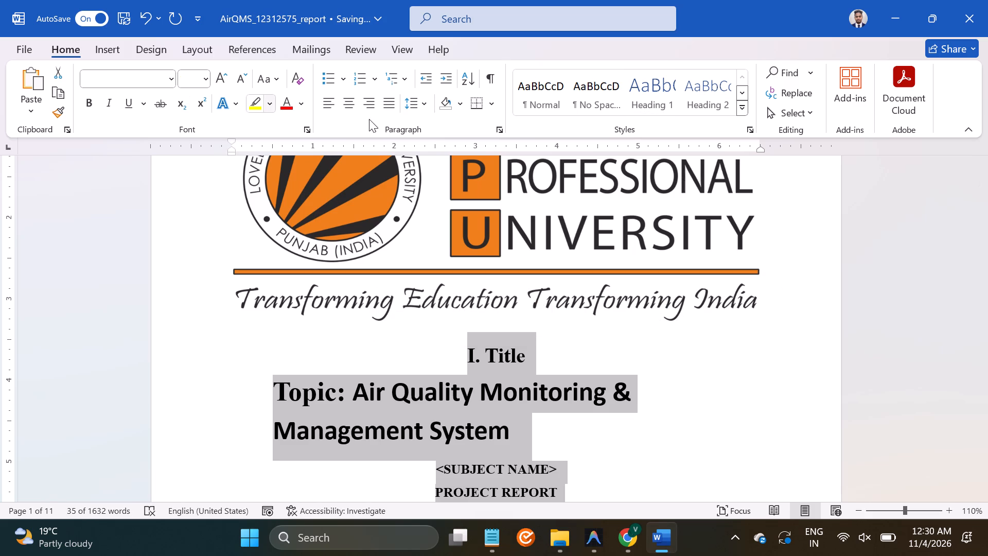
{"action": "left_click", "coordinate": [345, 100]}
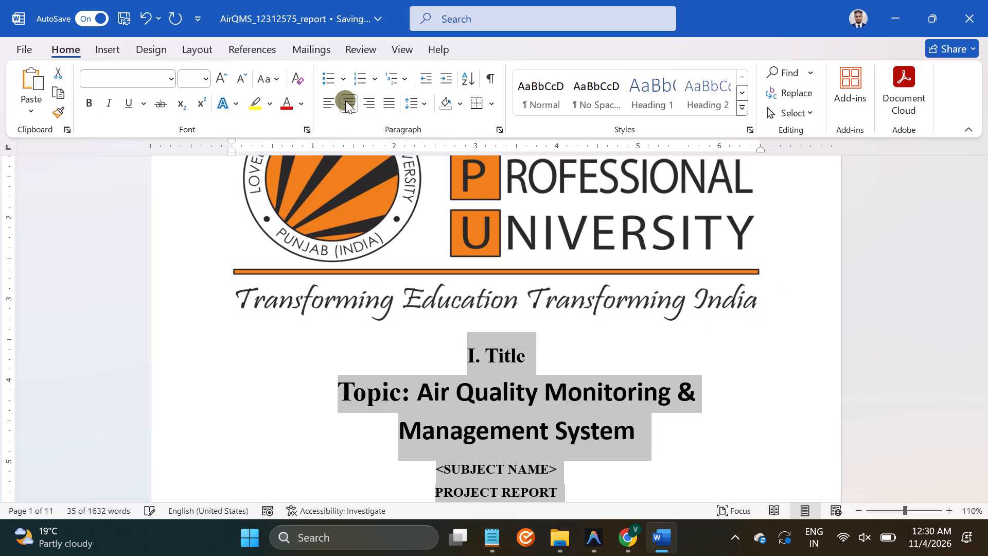
{"action": "left_click", "coordinate": [596, 334]}
{"action": "scroll", "coordinate": [596, 334], "scroll_direction": "down", "scroll_amount": 1}
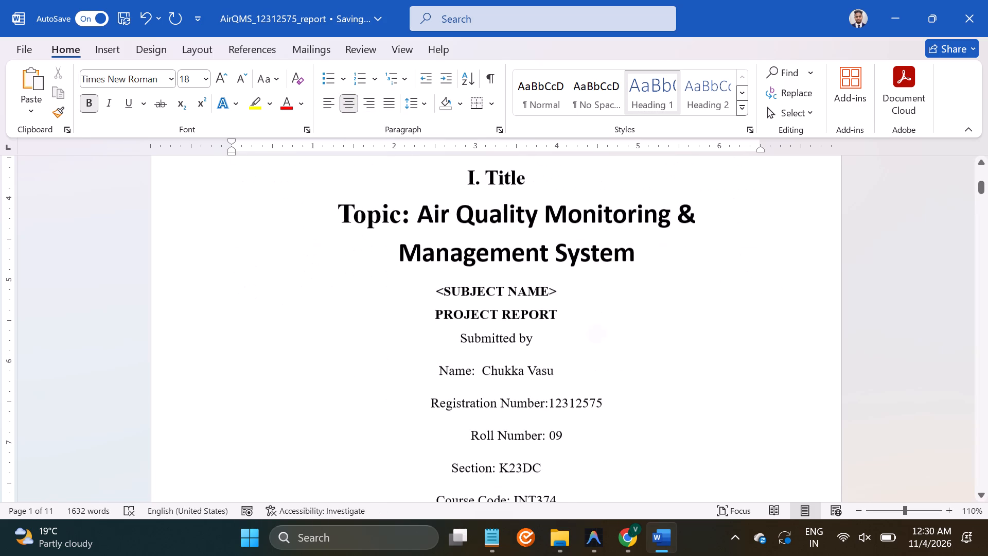
{"action": "scroll", "coordinate": [596, 334], "scroll_direction": "down", "scroll_amount": 2}
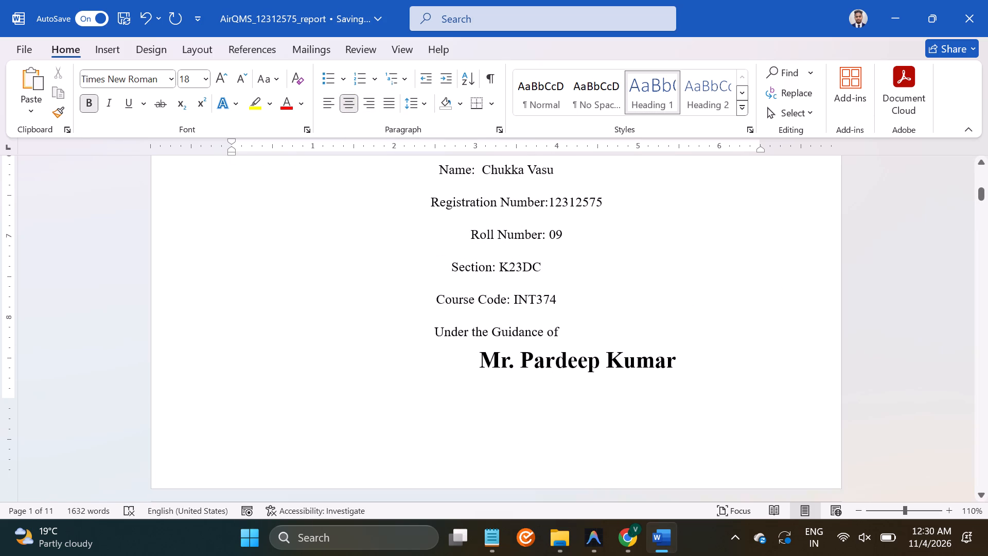
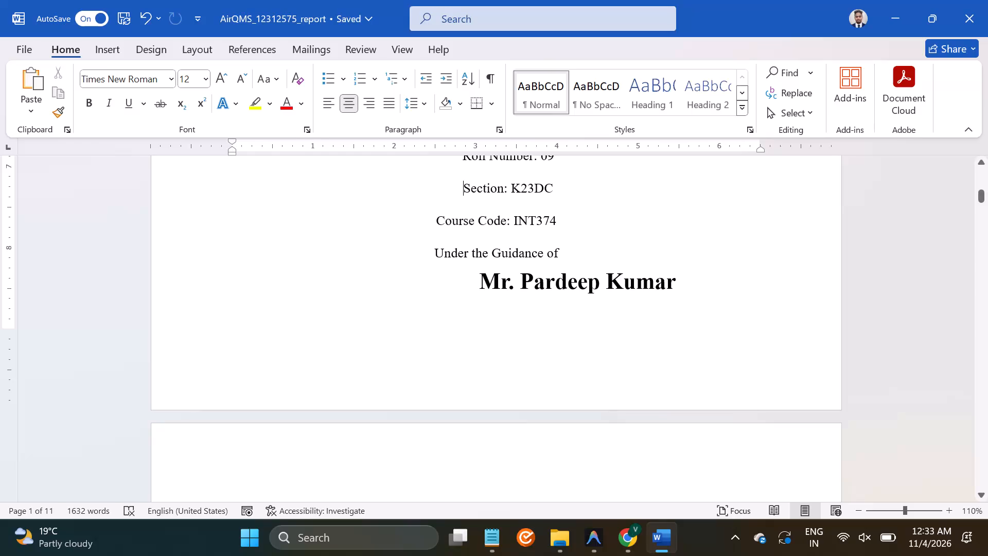
Replace the guide's name under "Under the Guidance of" on the title page with the new guide's name, keeping "Mr.".
{"action": "left_click", "coordinate": [684, 293]}
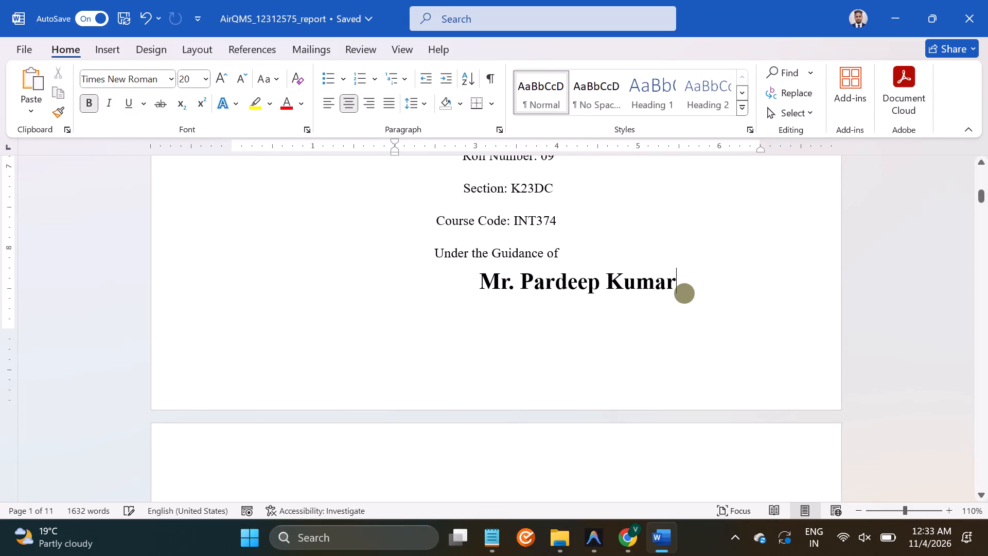
{"action": "key", "text": "BackSpace"}
{"action": "key", "text": "BackSpace"}
{"action": "key", "text": "BackSpace"}
{"action": "key", "text": "BackSpace"}
{"action": "key", "text": "BackSpace"}
{"action": "key", "text": "BackSpace"}
{"action": "key", "text": "BackSpace"}
{"action": "key", "text": "BackSpace"}
{"action": "key", "text": "BackSpace"}
{"action": "key", "text": "BackSpace"}
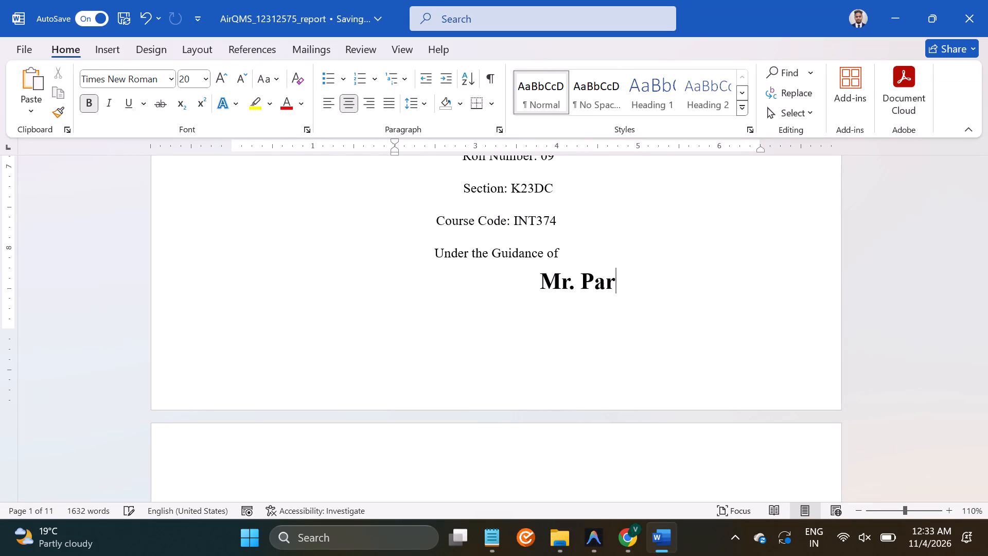
{"action": "key", "text": "BackSpace"}
{"action": "key", "text": "BackSpace"}
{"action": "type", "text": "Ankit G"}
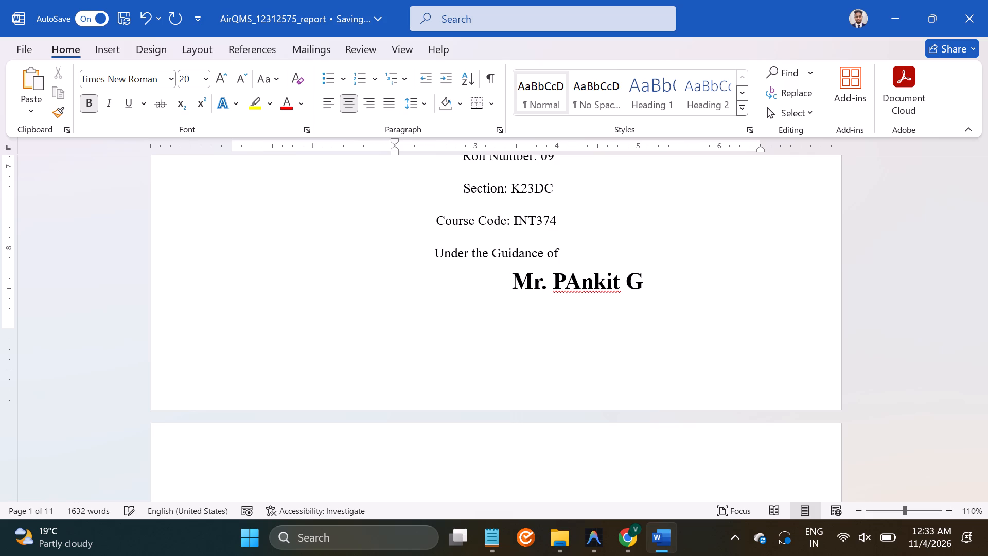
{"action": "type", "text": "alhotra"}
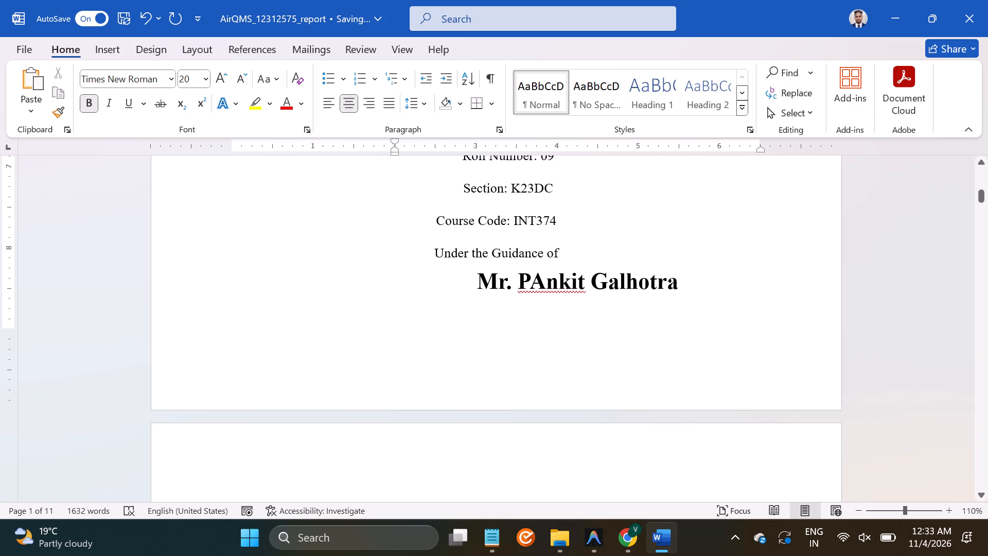
Delete the stray "P" before the guide's first name on the title page.
{"action": "left_click", "coordinate": [530, 282]}
{"action": "key", "text": "BackSpace"}
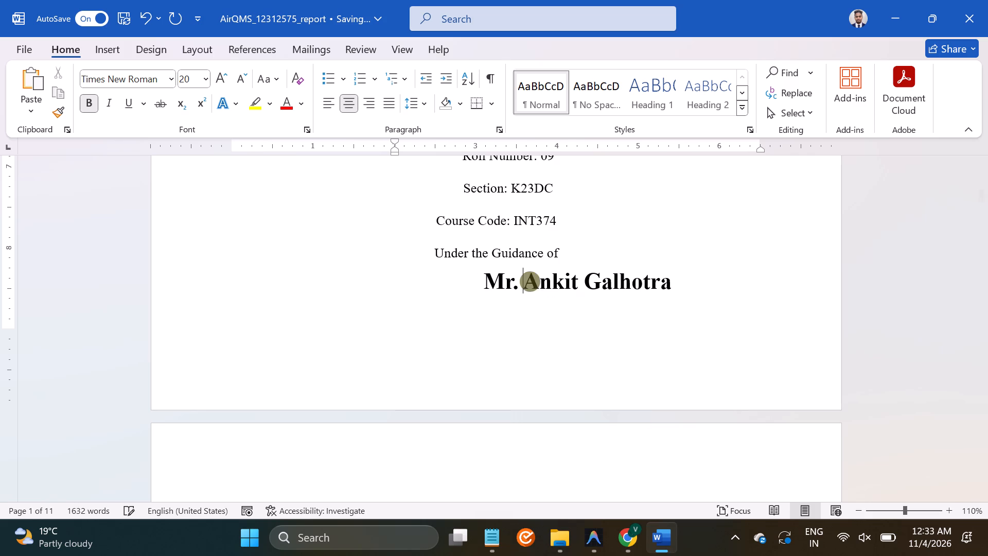
Remove the centering from the guide's name line on the title page and insert one space before "Mr.".
{"action": "left_click", "coordinate": [487, 284]}
{"action": "key", "text": "BackSpace"}
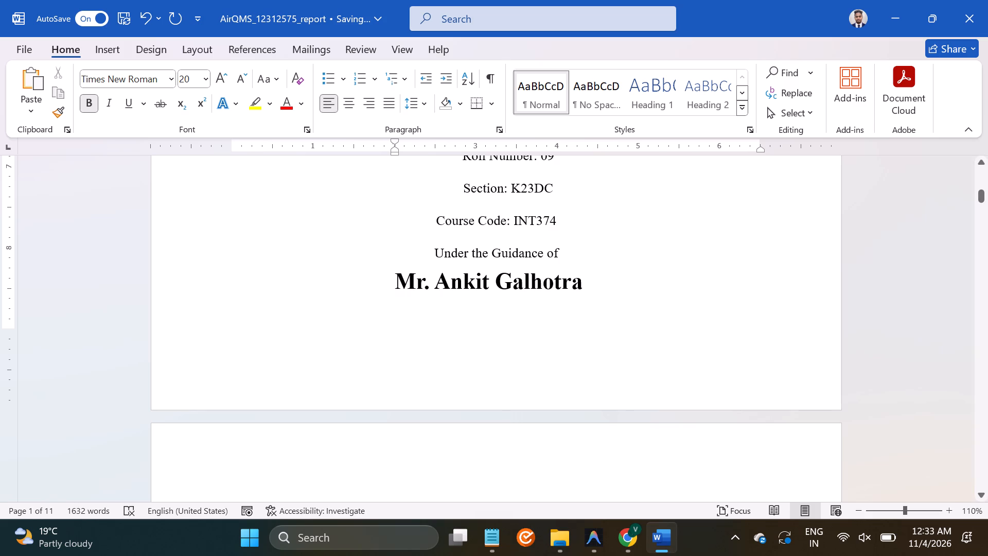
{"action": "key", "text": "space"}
Review the title page's layout from the topic down to the guide's name.
{"action": "scroll", "coordinate": [487, 284], "scroll_direction": "up", "scroll_amount": 1}
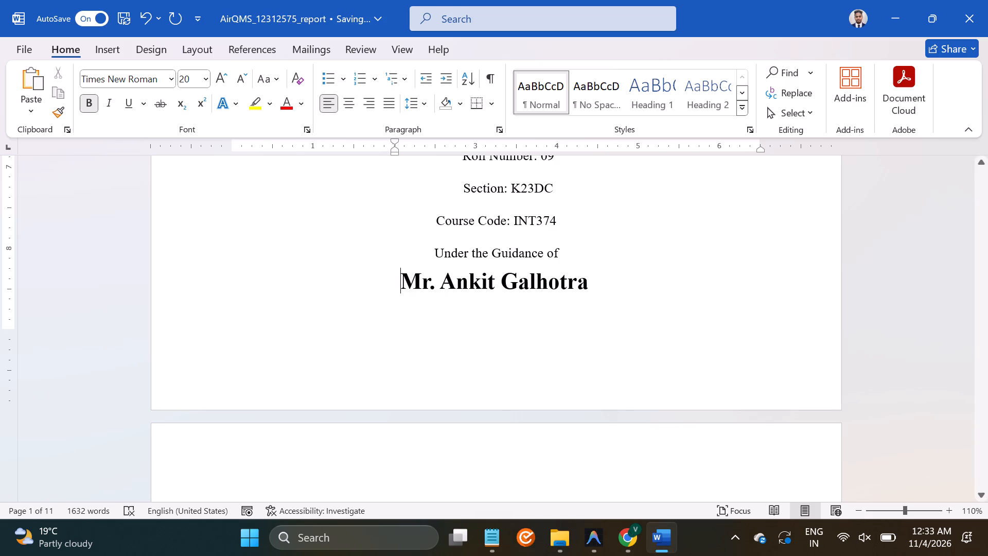
{"action": "scroll", "coordinate": [487, 284], "scroll_direction": "up", "scroll_amount": 1}
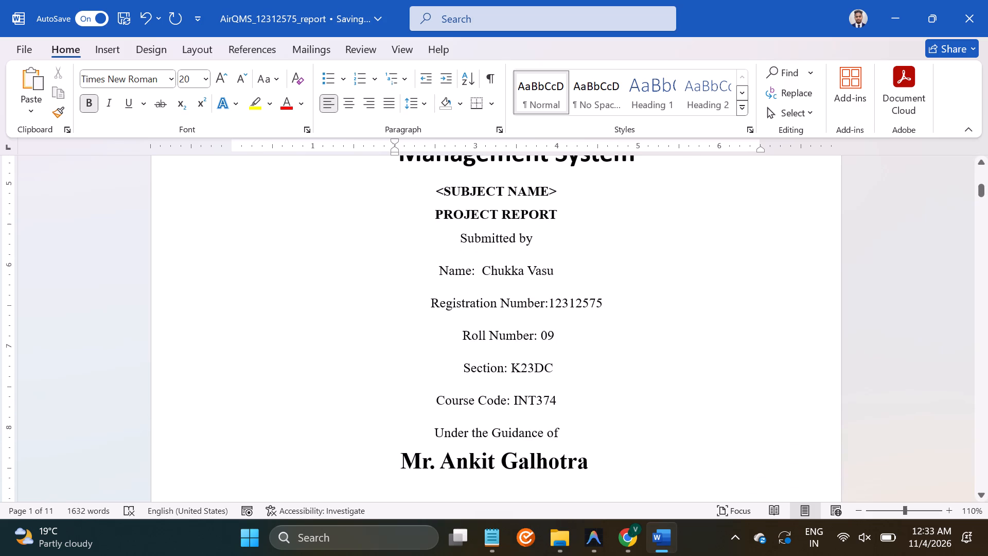
{"action": "scroll", "coordinate": [487, 284], "scroll_direction": "down", "scroll_amount": 1}
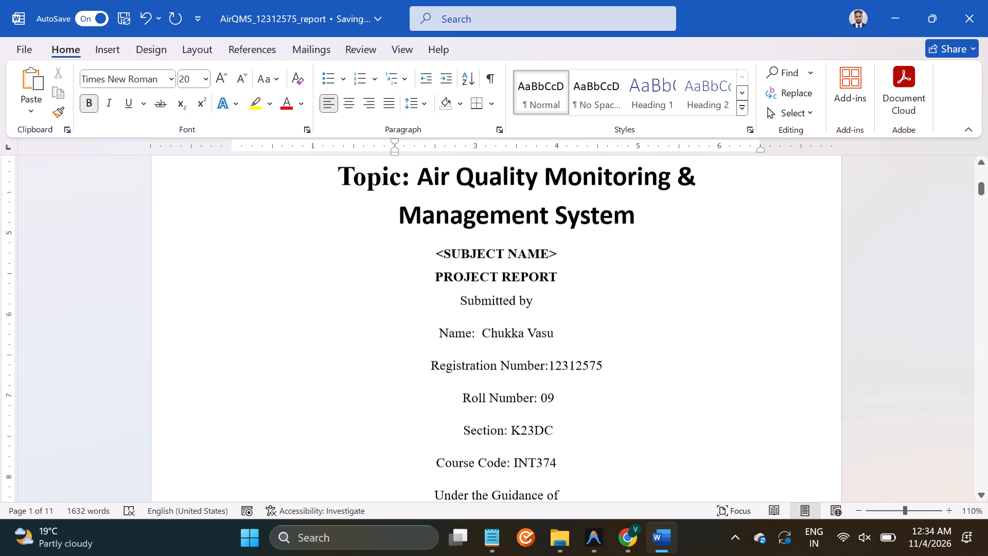
{"action": "scroll", "coordinate": [487, 284], "scroll_direction": "down", "scroll_amount": 2}
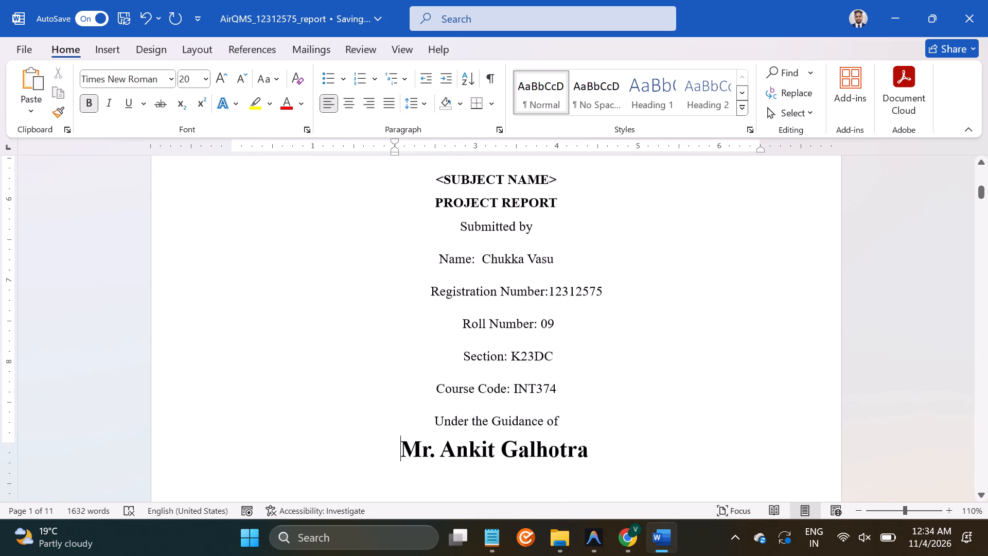
{"action": "scroll", "coordinate": [487, 284], "scroll_direction": "down", "scroll_amount": 1}
{"action": "scroll", "coordinate": [487, 284], "scroll_direction": "up", "scroll_amount": 1}
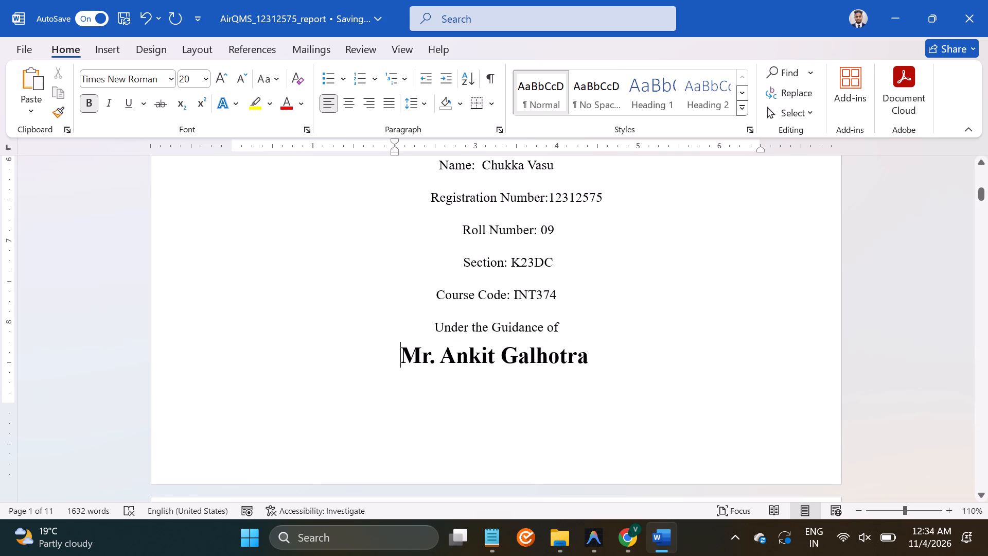
{"action": "scroll", "coordinate": [487, 284], "scroll_direction": "up", "scroll_amount": 1}
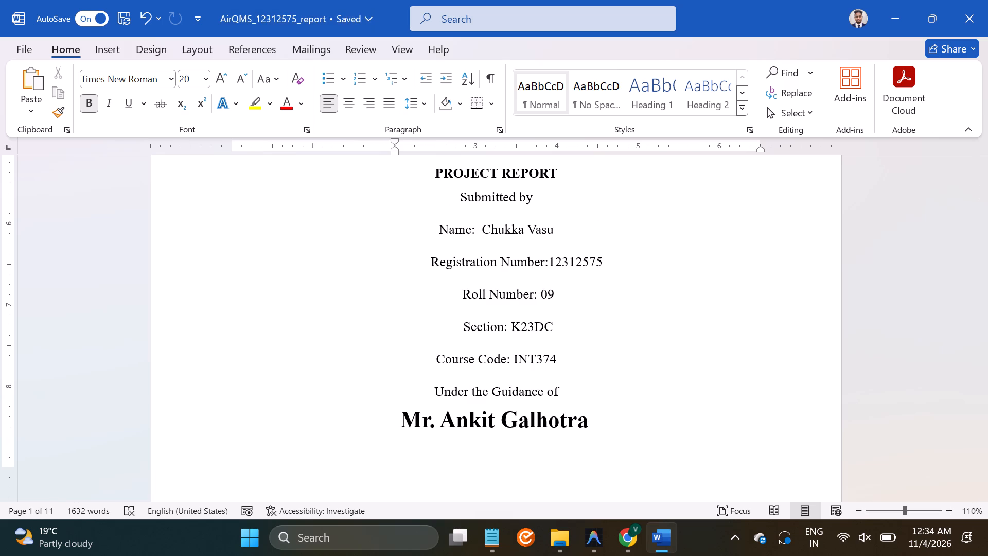
Change the course code on the title page to CSE494.
{"action": "left_click", "coordinate": [558, 359]}
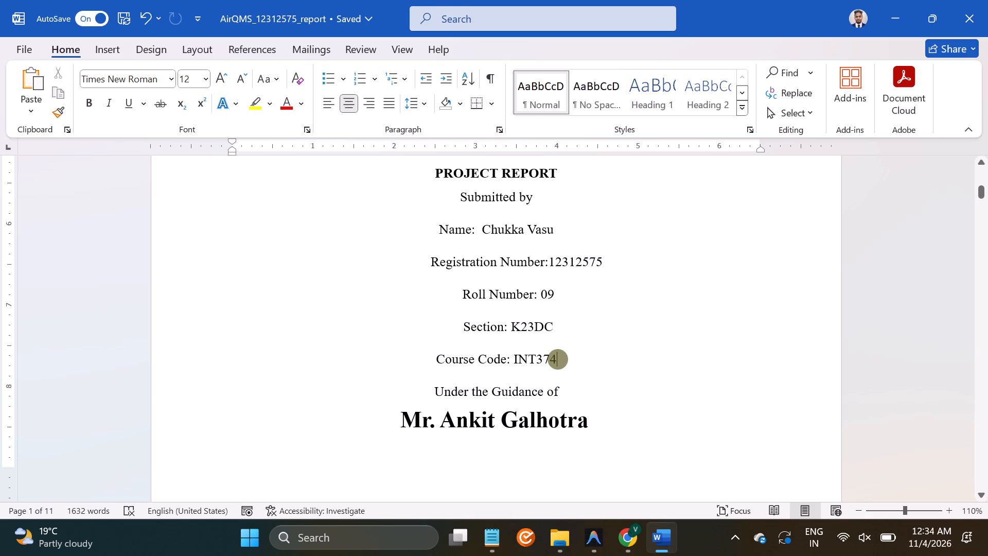
{"action": "key", "text": "BackSpace"}
{"action": "key", "text": "BackSpace"}
{"action": "key", "text": "BackSpace"}
{"action": "key", "text": "BackSpace"}
{"action": "key", "text": "BackSpace"}
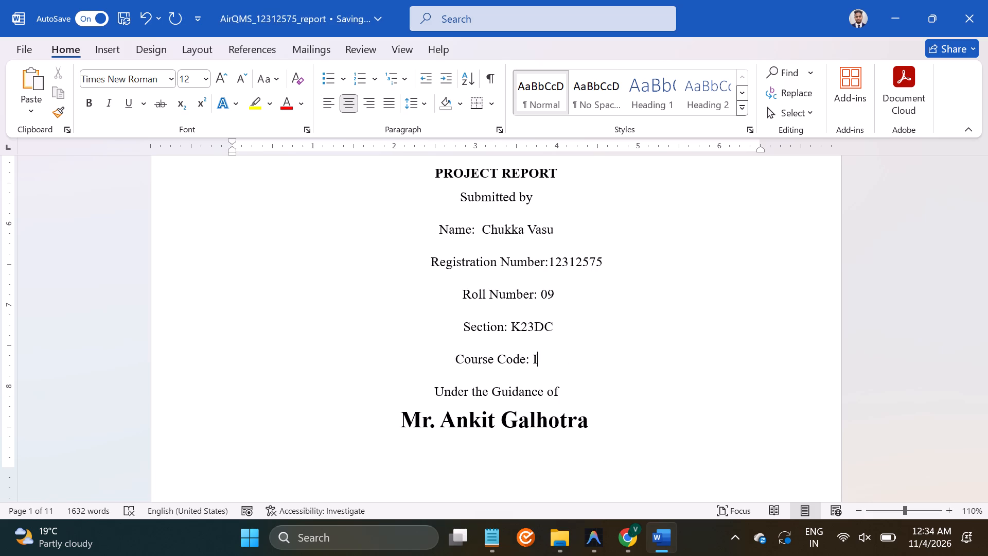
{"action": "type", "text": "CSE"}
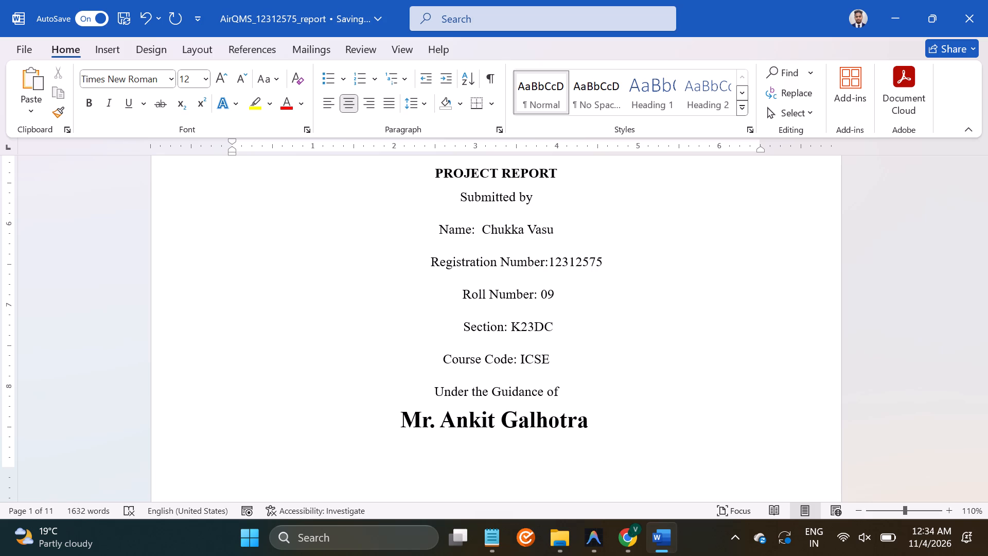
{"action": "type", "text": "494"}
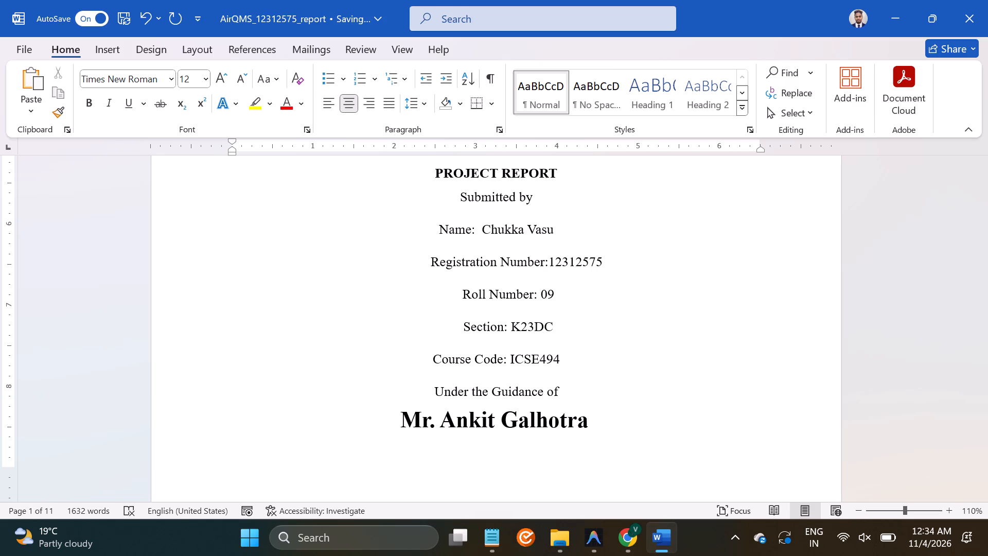
{"action": "left_click", "coordinate": [515, 358]}
{"action": "key", "text": "BackSpace"}
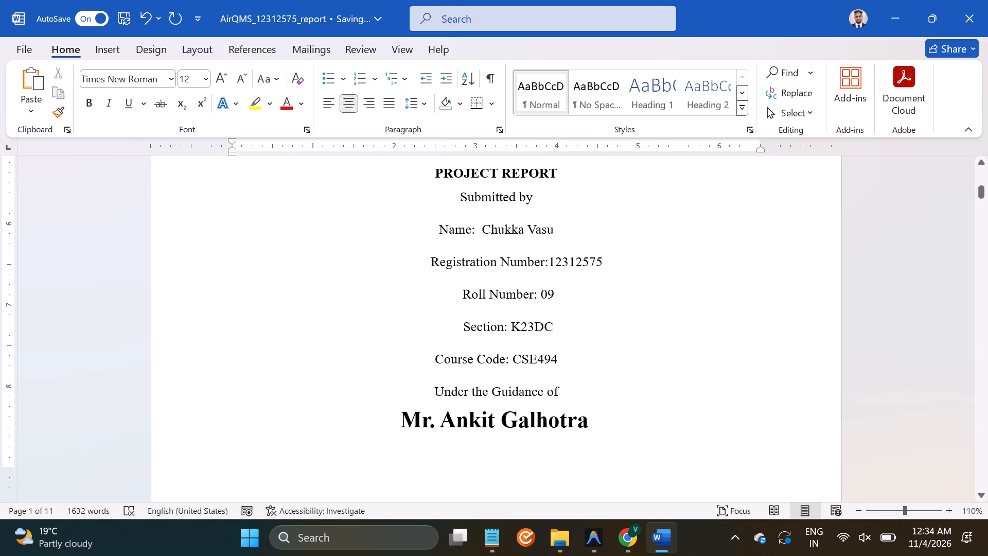
Change the section on the title page to K2P23EZ.
{"action": "left_click", "coordinate": [542, 327]}
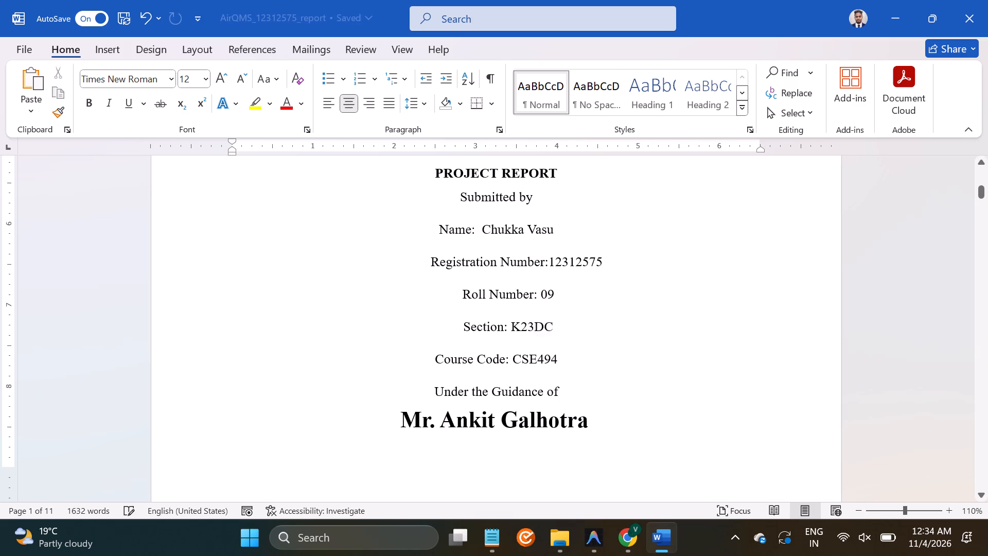
{"action": "key", "text": "BackSpace"}
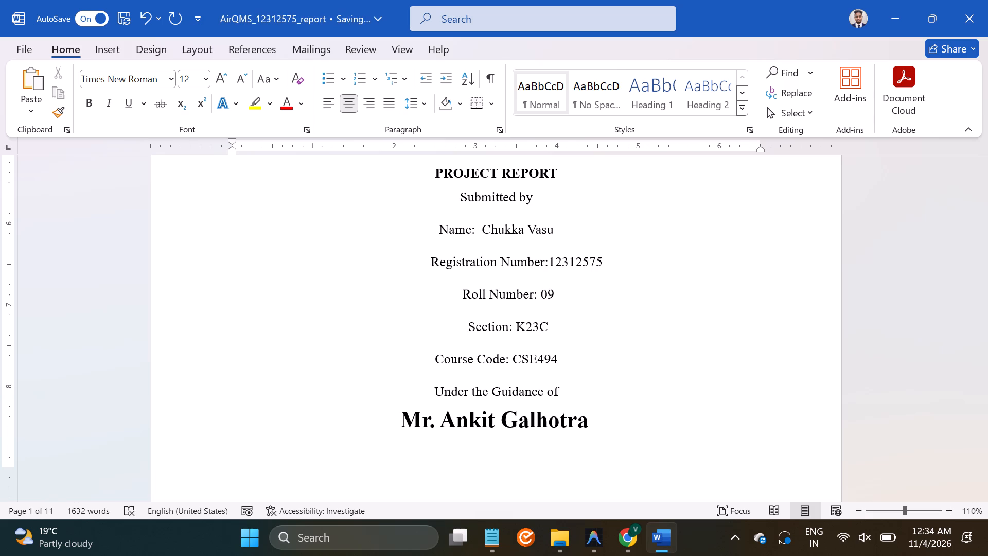
{"action": "key", "text": "BackSpace"}
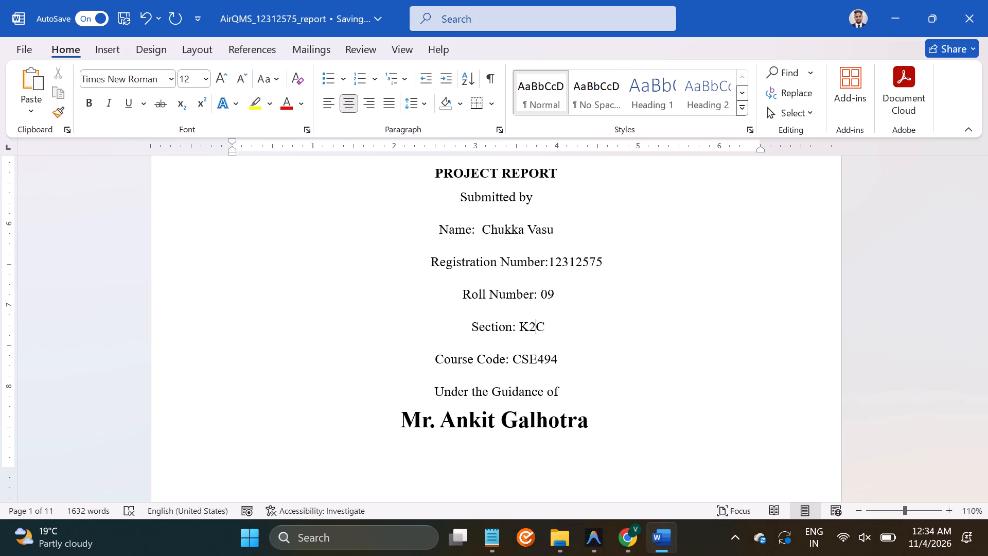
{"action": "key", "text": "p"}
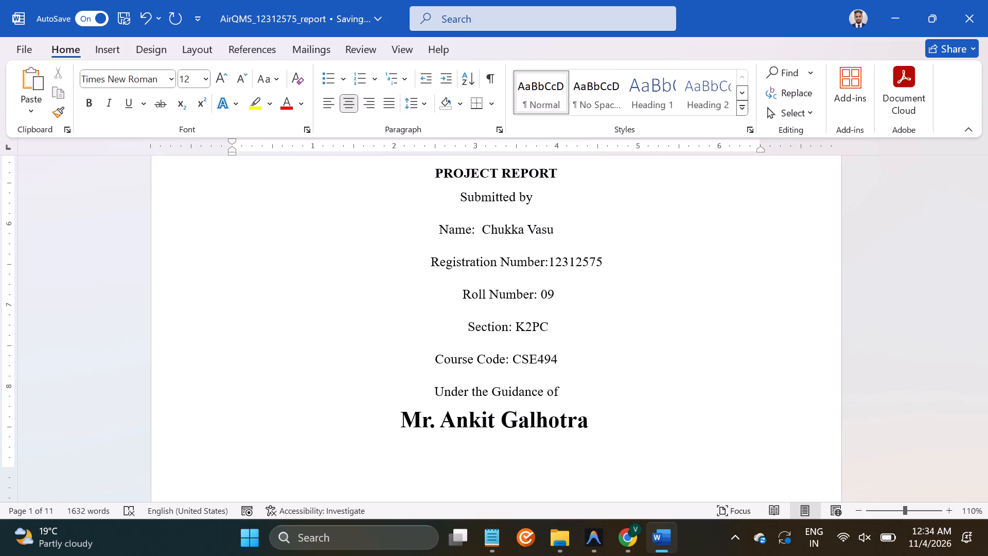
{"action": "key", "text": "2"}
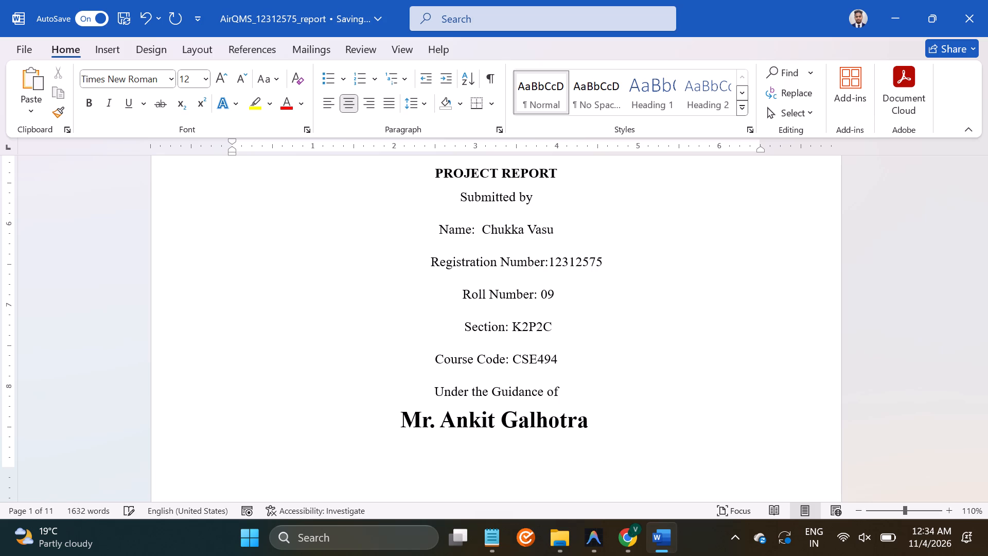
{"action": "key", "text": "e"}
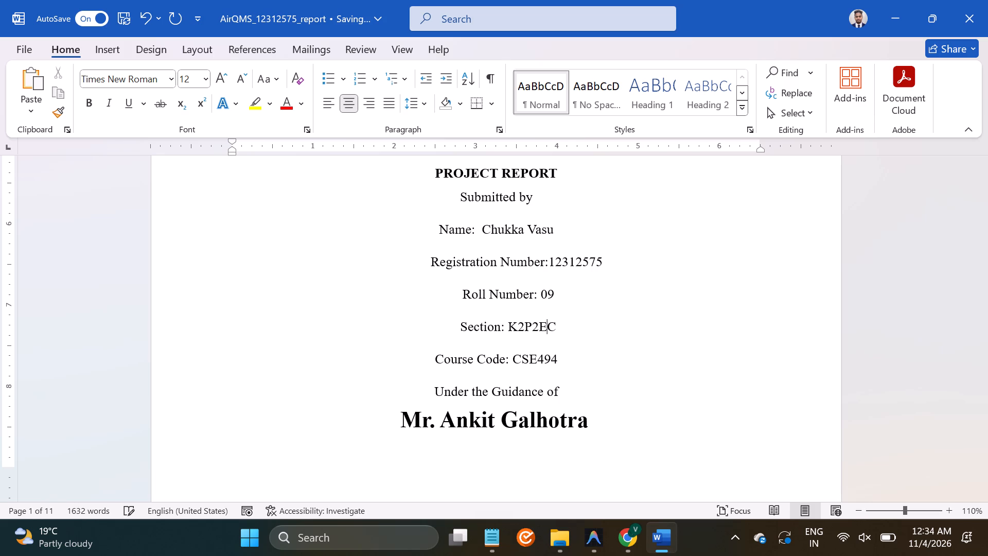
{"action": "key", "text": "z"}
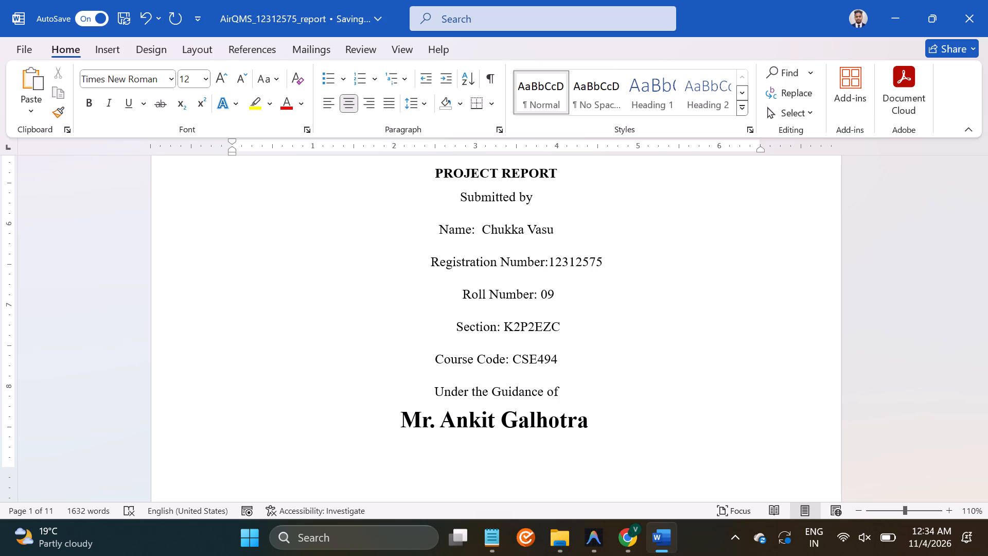
{"action": "key", "text": "Right"}
{"action": "key", "text": "BackSpace"}
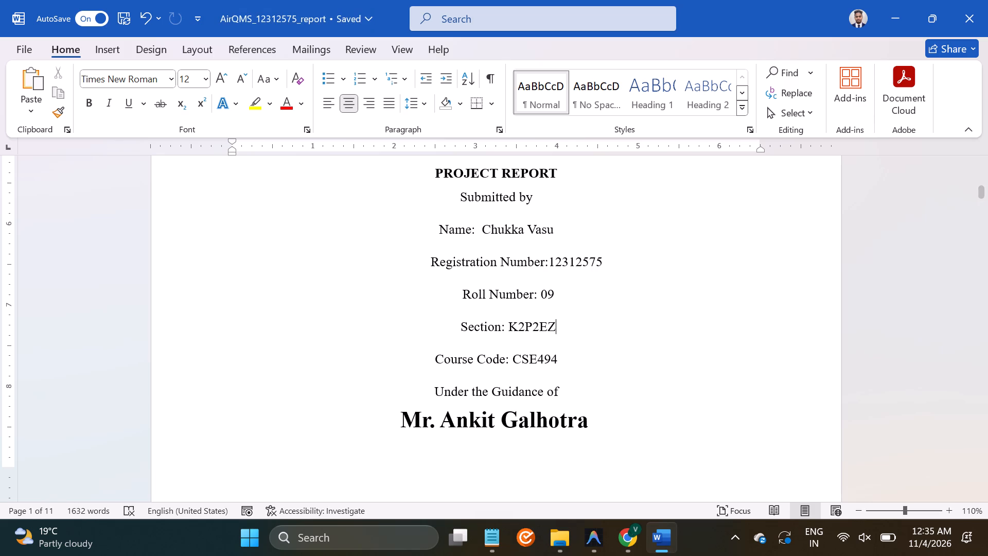
{"action": "left_click", "coordinate": [541, 329]}
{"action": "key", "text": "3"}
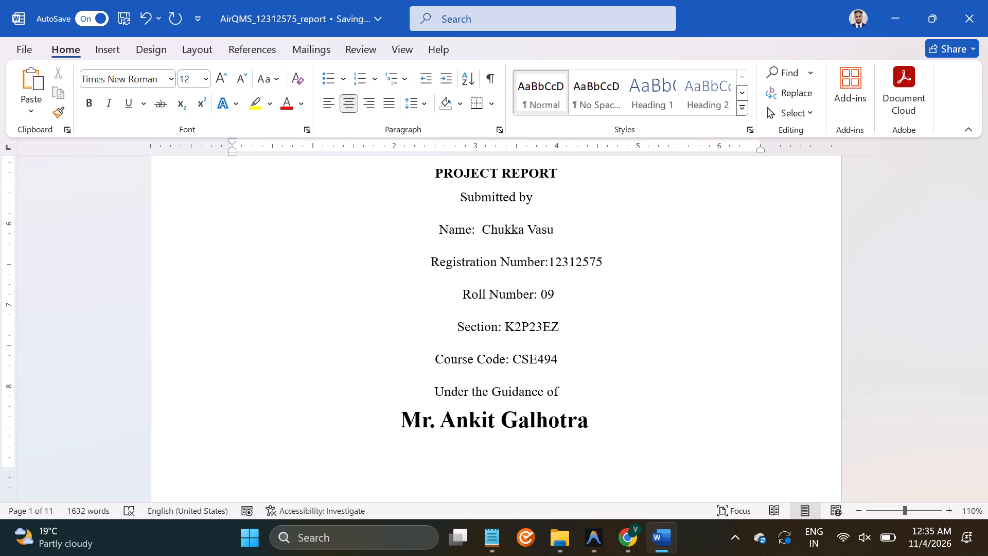
Replace the roll number on the title page with the student's new two-digit roll number.
{"action": "scroll", "coordinate": [541, 329], "scroll_direction": "up", "scroll_amount": 1}
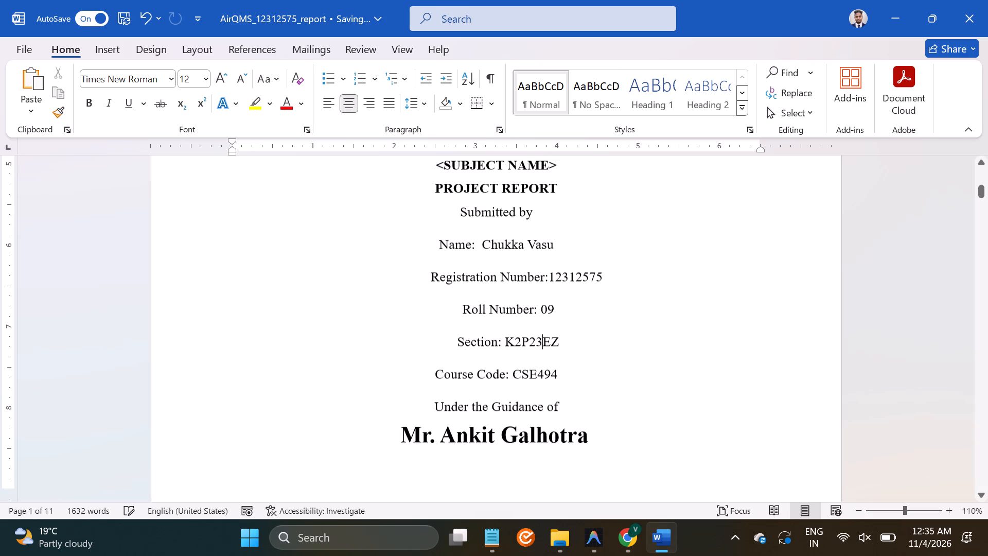
{"action": "left_click", "coordinate": [570, 309]}
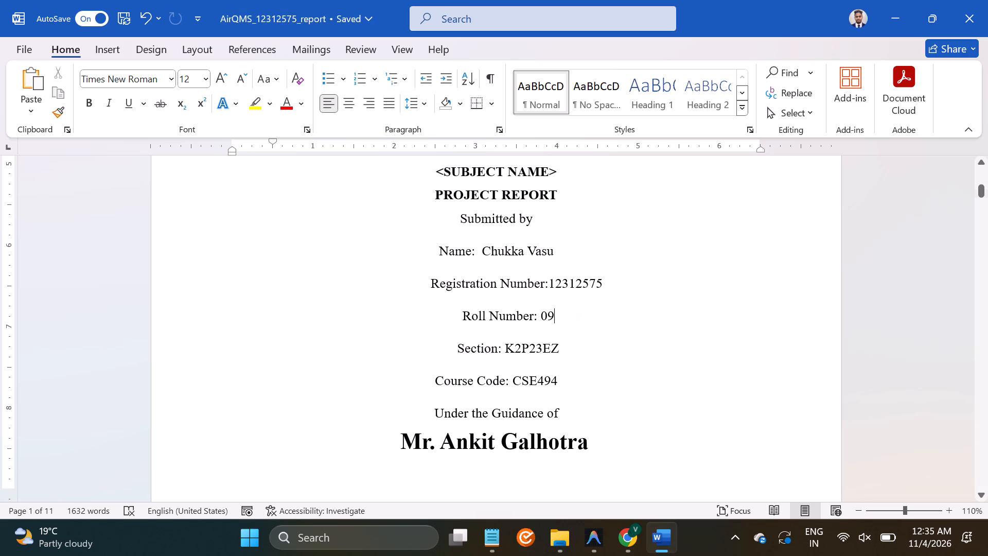
{"action": "key", "text": "BackSpace"}
{"action": "key", "text": "BackSpace"}
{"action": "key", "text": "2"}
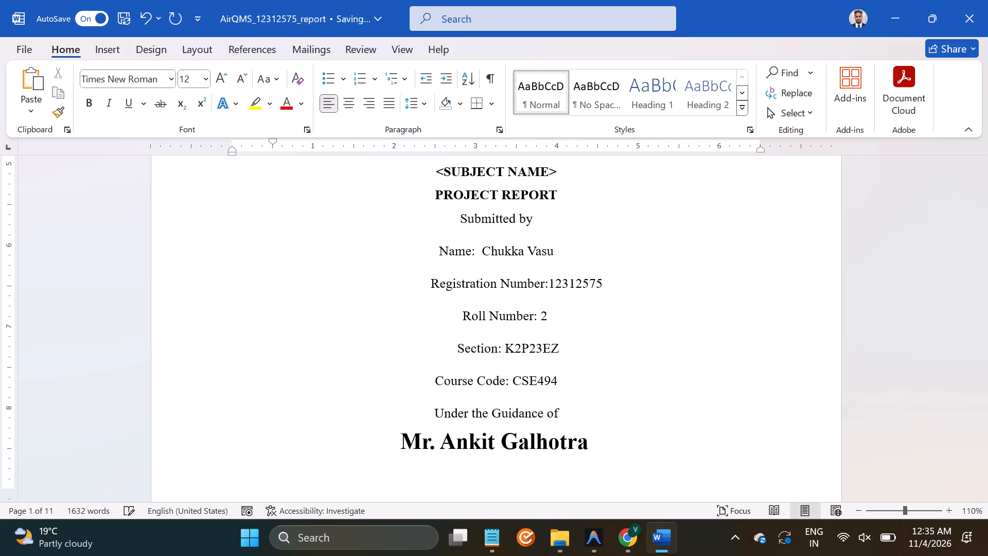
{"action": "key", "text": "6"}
Nudge the "Course Code" line rightward by adding two leading spaces.
{"action": "left_click", "coordinate": [435, 376]}
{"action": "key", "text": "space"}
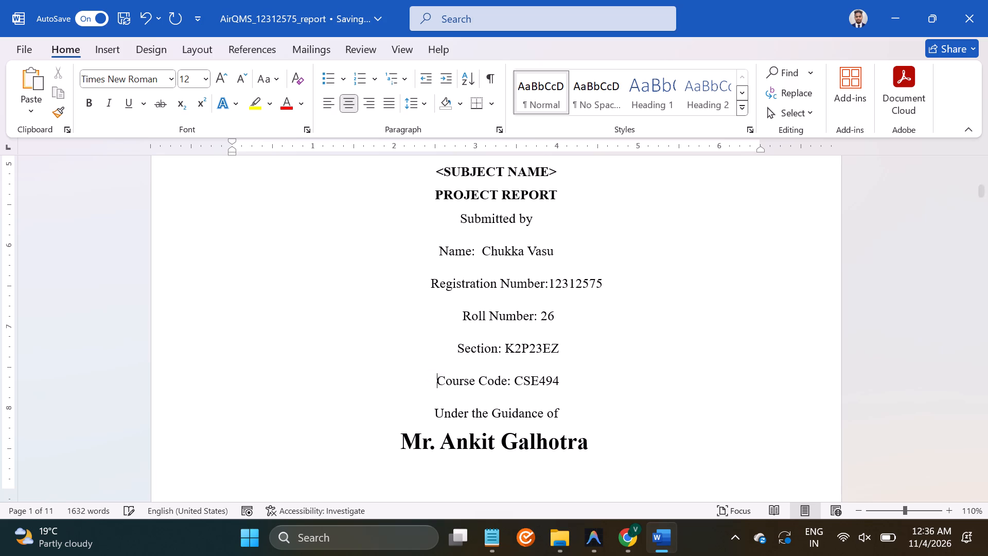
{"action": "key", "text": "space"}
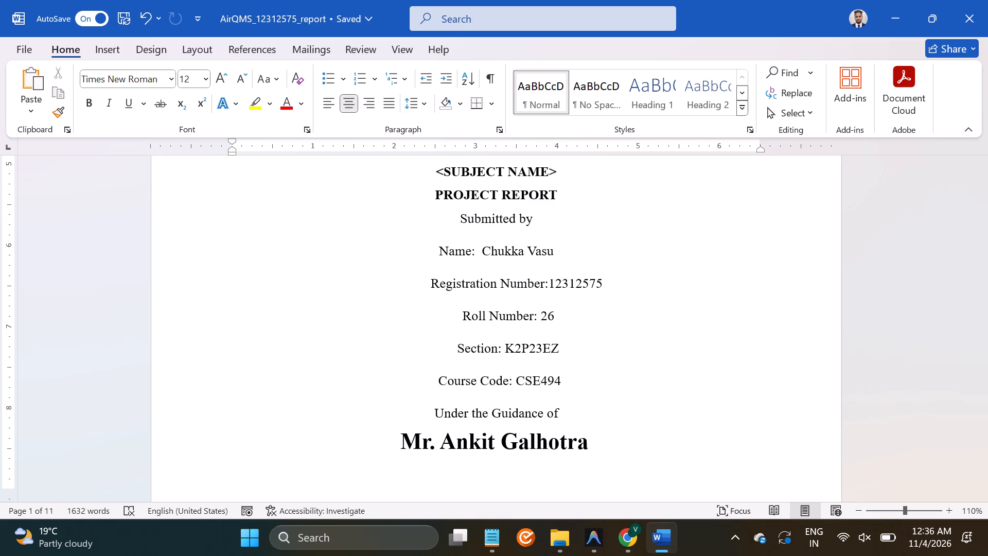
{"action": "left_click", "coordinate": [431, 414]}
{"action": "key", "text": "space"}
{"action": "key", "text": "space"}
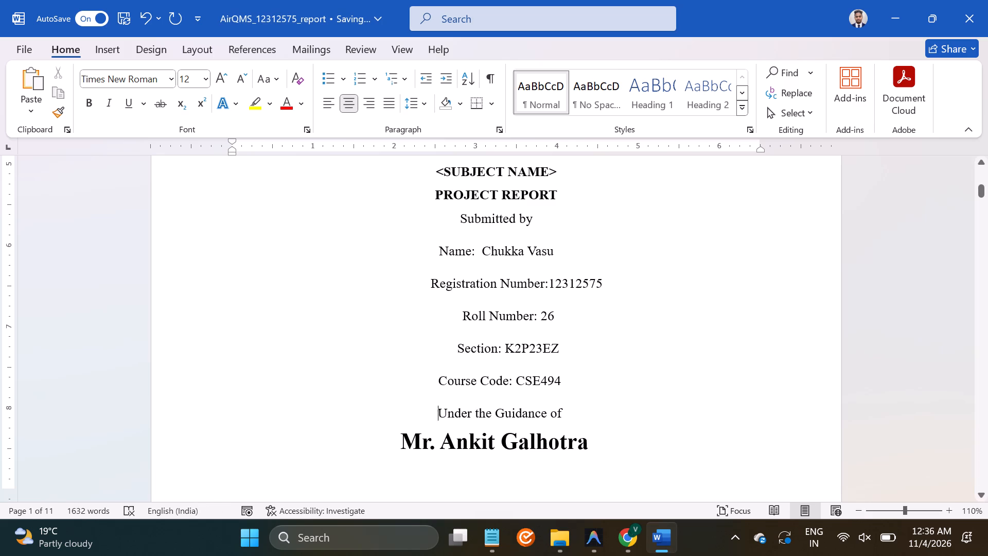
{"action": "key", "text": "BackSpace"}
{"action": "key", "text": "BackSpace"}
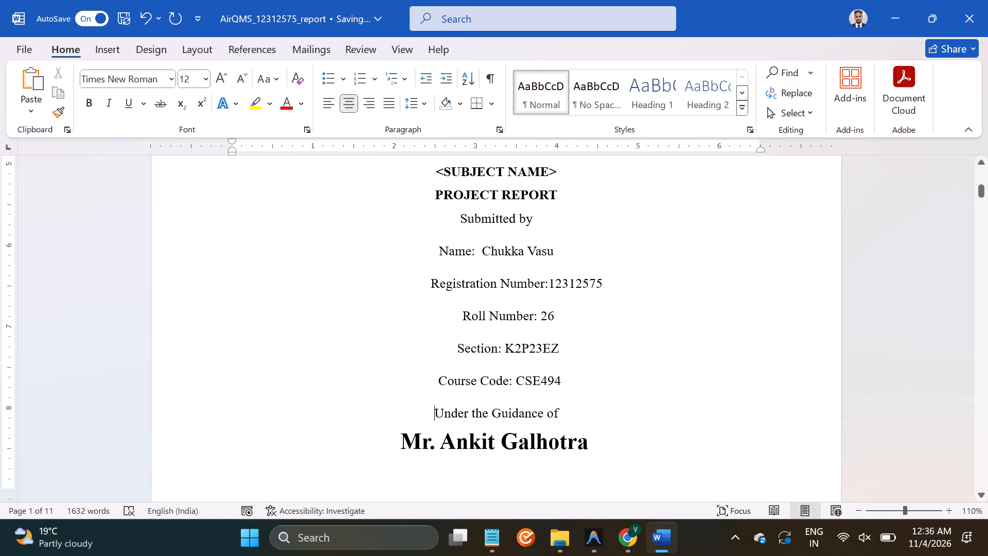
Shift the "Course Code" line further right with six more leading spaces, bringing it closer to the Section line.
{"action": "left_click", "coordinate": [436, 379]}
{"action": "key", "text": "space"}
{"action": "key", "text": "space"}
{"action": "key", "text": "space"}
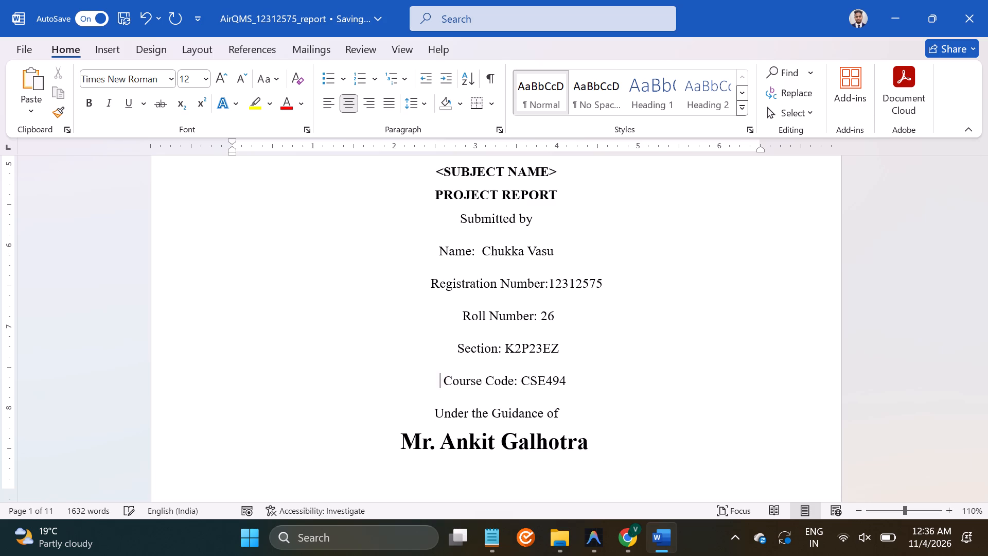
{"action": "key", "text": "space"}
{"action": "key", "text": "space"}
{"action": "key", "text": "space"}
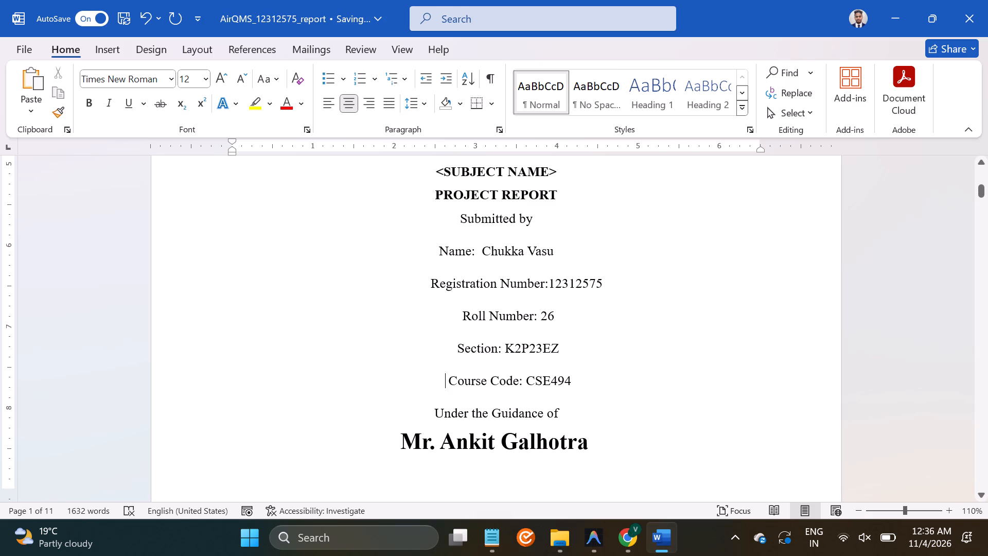
Remove one leading space before "Roll Number" so the line sits closer to the start of the Section line.
{"action": "scroll", "coordinate": [638, 404], "scroll_direction": "up", "scroll_amount": 1}
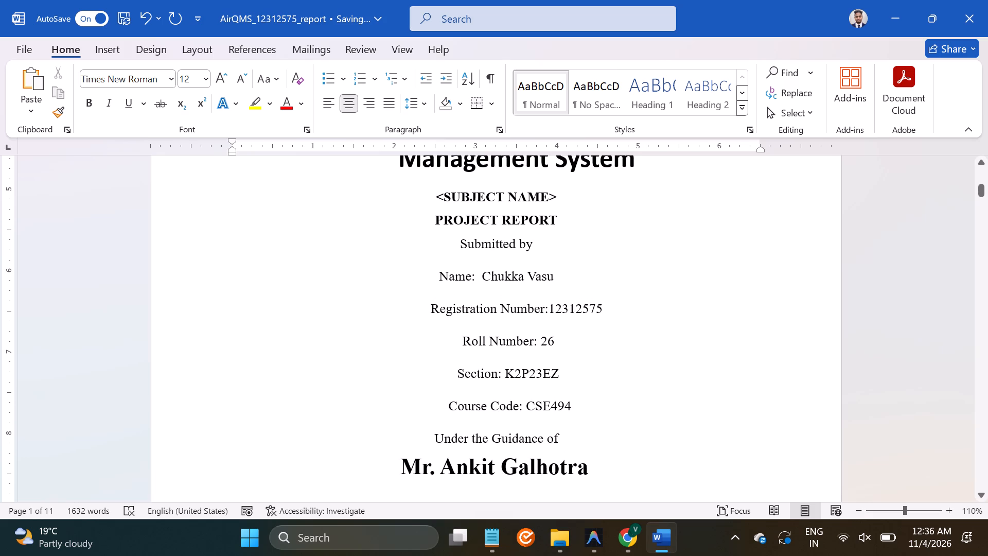
{"action": "scroll", "coordinate": [638, 404], "scroll_direction": "down", "scroll_amount": 1}
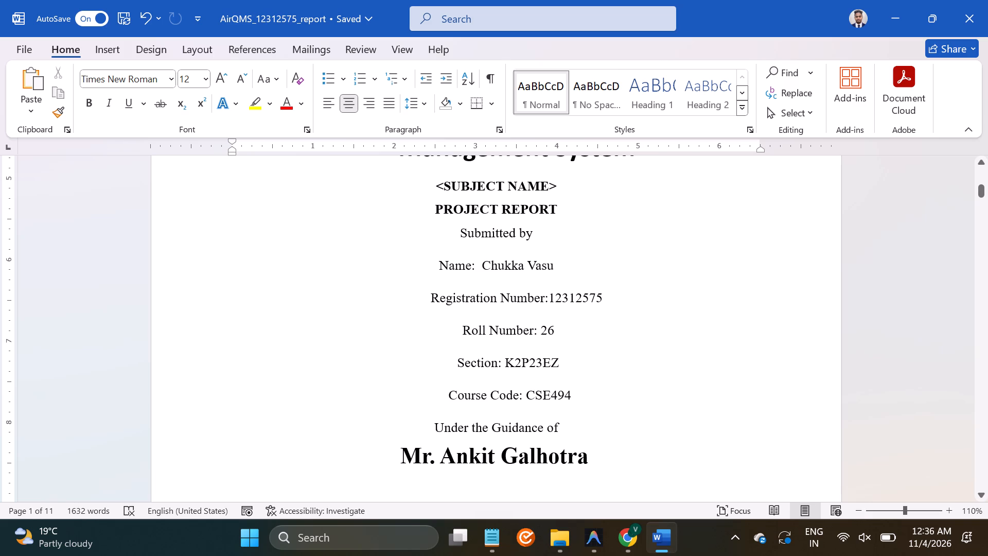
{"action": "left_click", "coordinate": [464, 334]}
{"action": "key", "text": "BackSpace"}
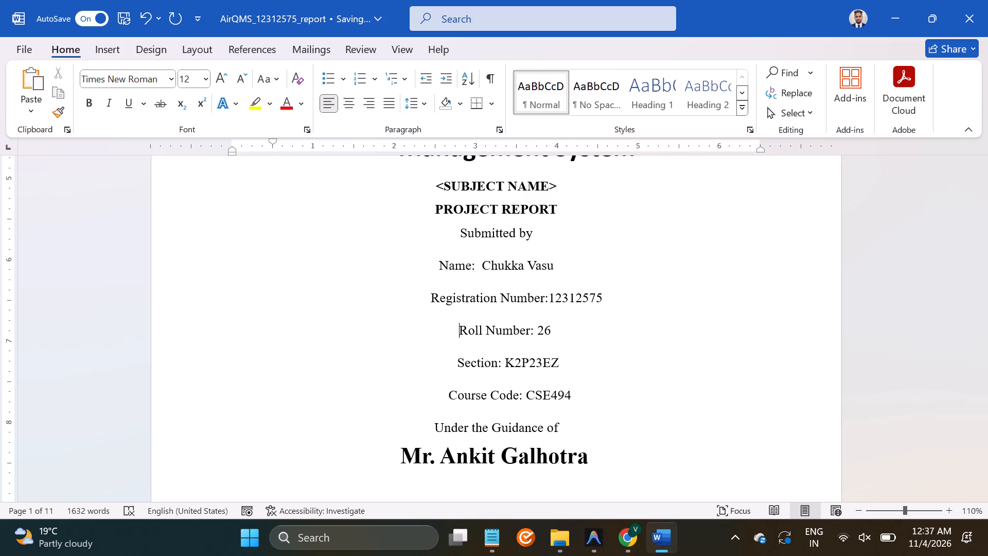
Shift the "Section" line on the title page leftward by removing two of its leading spaces.
{"action": "left_click", "coordinate": [456, 364]}
{"action": "key", "text": "BackSpace"}
{"action": "key", "text": "BackSpace"}
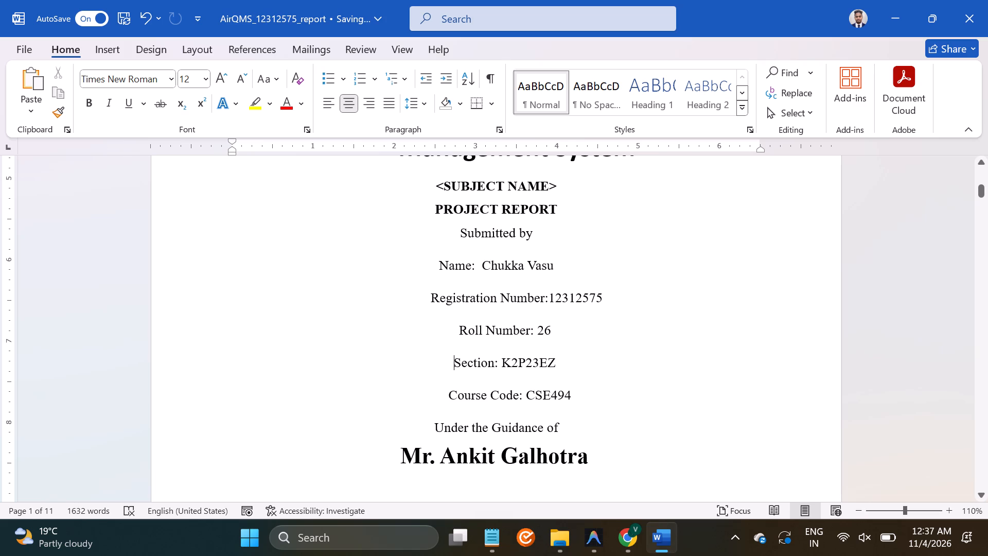
Nudge the "Under the Guidance of" line rightward by adding two leading spaces.
{"action": "left_click", "coordinate": [431, 425]}
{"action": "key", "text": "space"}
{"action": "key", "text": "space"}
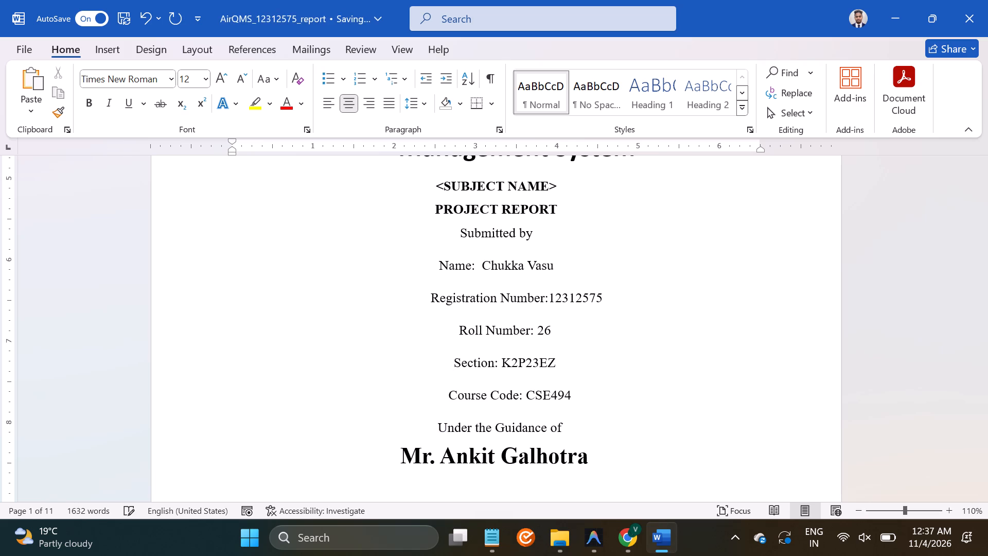
{"action": "left_click", "coordinate": [685, 444]}
Review the title page layout and the start of the Introduction page.
{"action": "scroll", "coordinate": [685, 444], "scroll_direction": "down", "scroll_amount": 1}
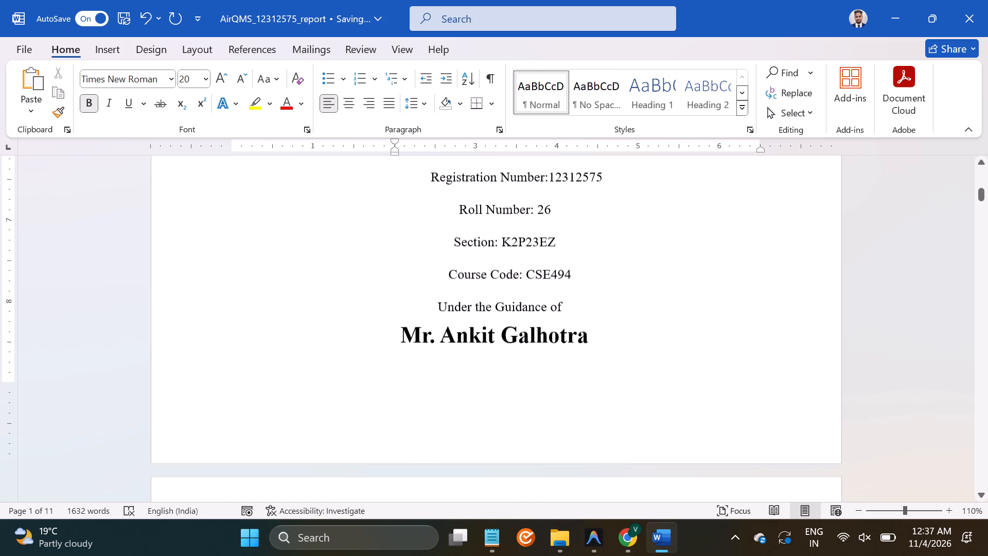
{"action": "scroll", "coordinate": [685, 444], "scroll_direction": "up", "scroll_amount": 1}
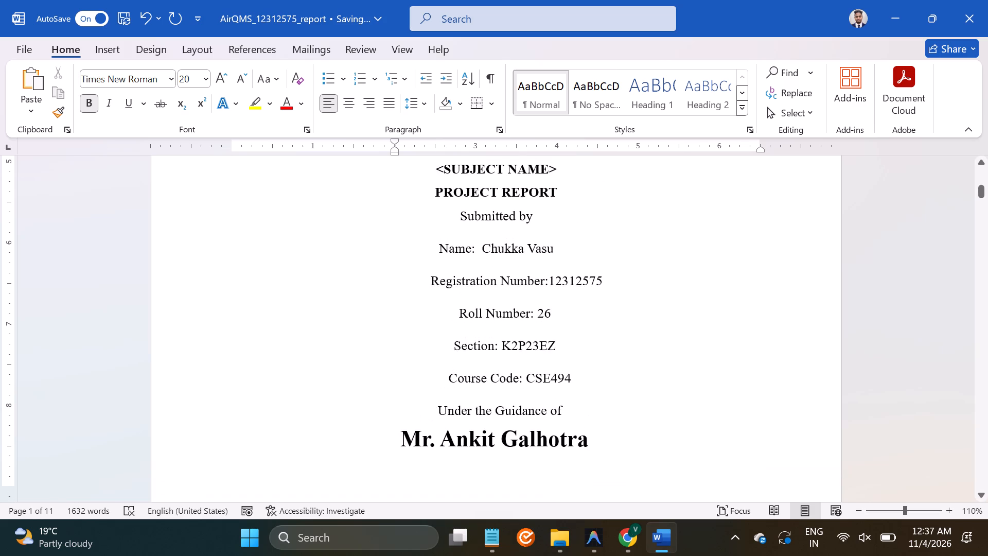
{"action": "scroll", "coordinate": [685, 444], "scroll_direction": "up", "scroll_amount": 1}
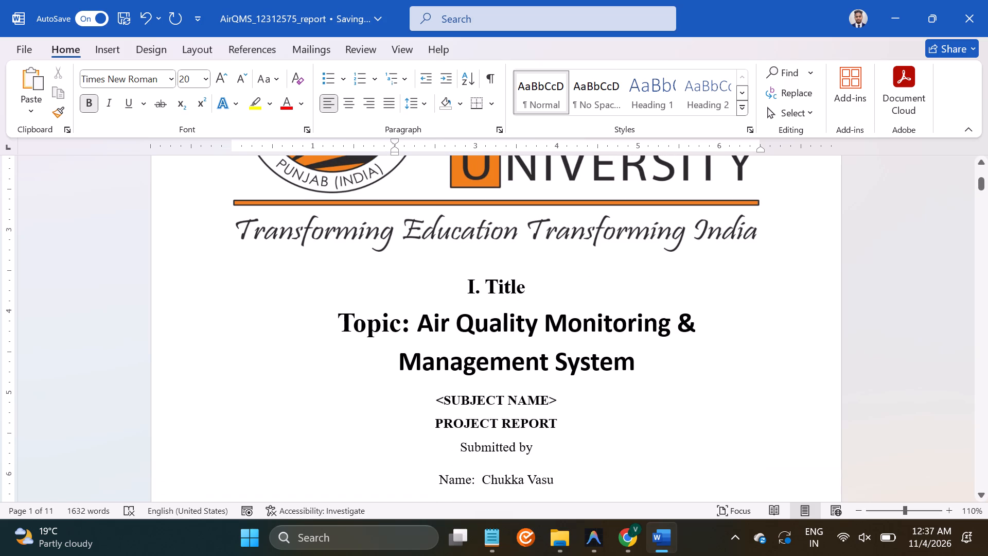
{"action": "scroll", "coordinate": [685, 444], "scroll_direction": "down", "scroll_amount": 1}
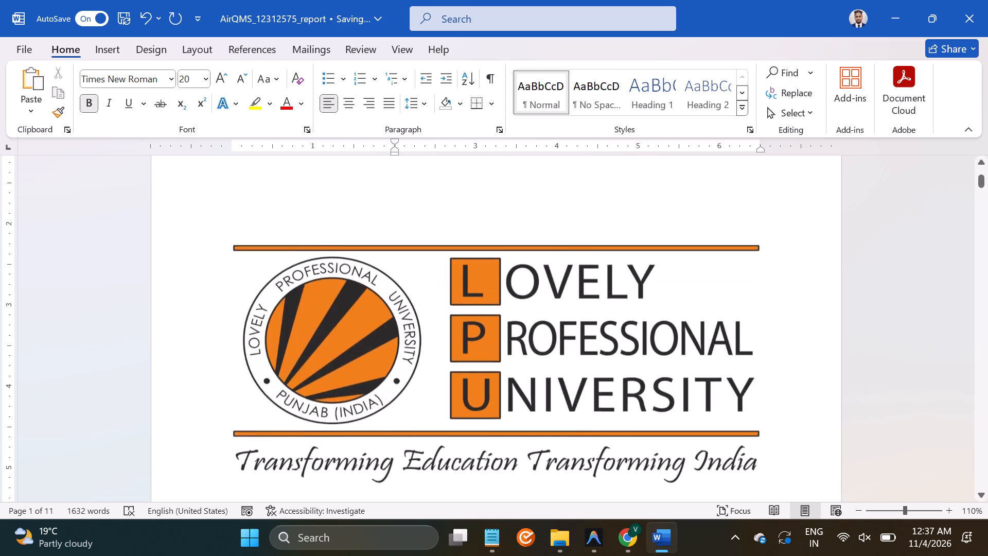
{"action": "scroll", "coordinate": [685, 444], "scroll_direction": "down", "scroll_amount": 2}
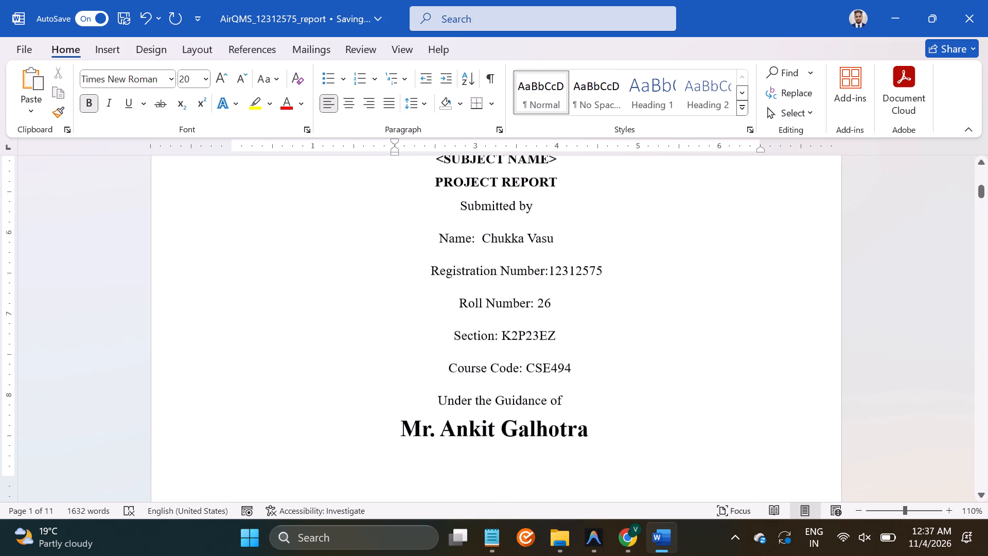
{"action": "scroll", "coordinate": [685, 444], "scroll_direction": "down", "scroll_amount": 2}
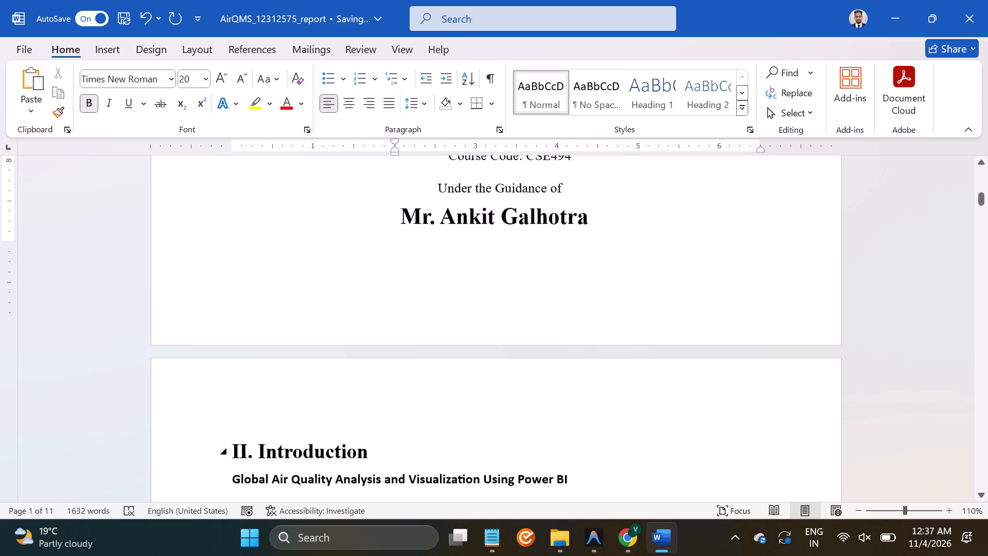
{"action": "scroll", "coordinate": [689, 435], "scroll_direction": "down", "scroll_amount": 2}
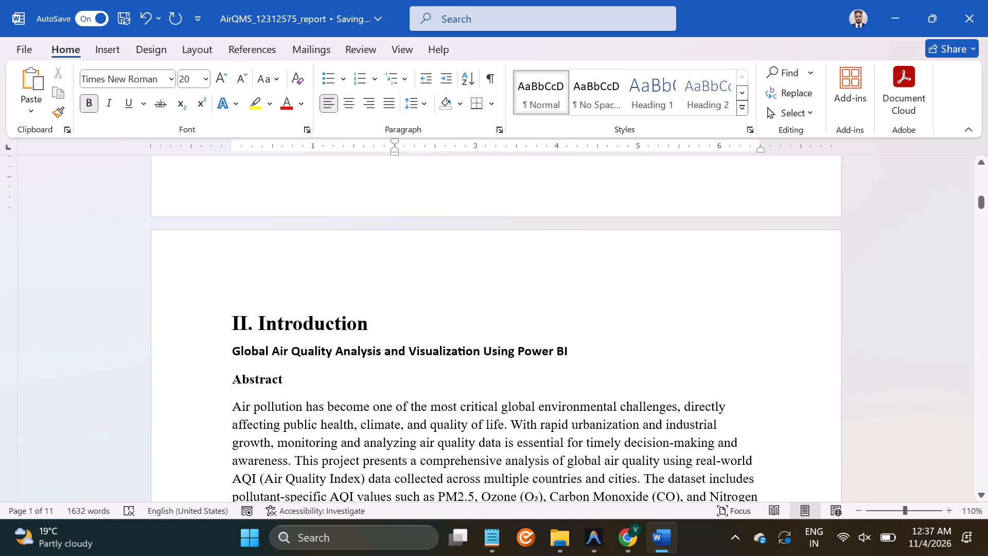
Save the report document.
{"action": "key", "text": "ctrl+s"}
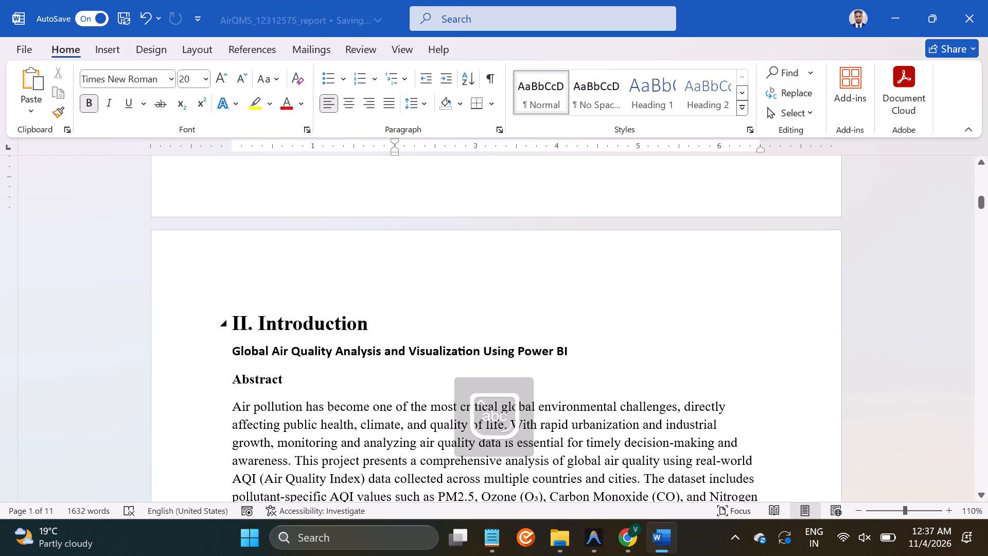
Replace the wording after "Global Air Quality" in the subtitle under "II. Introduction" with "Monitoring and Management System".
{"action": "scroll", "coordinate": [621, 341], "scroll_direction": "up", "scroll_amount": 1}
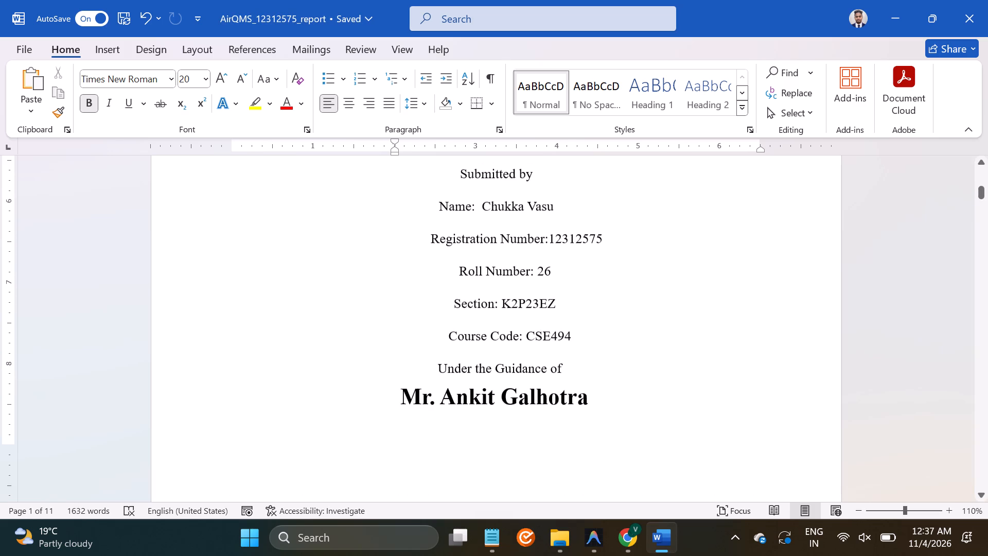
{"action": "scroll", "coordinate": [621, 341], "scroll_direction": "up", "scroll_amount": 1}
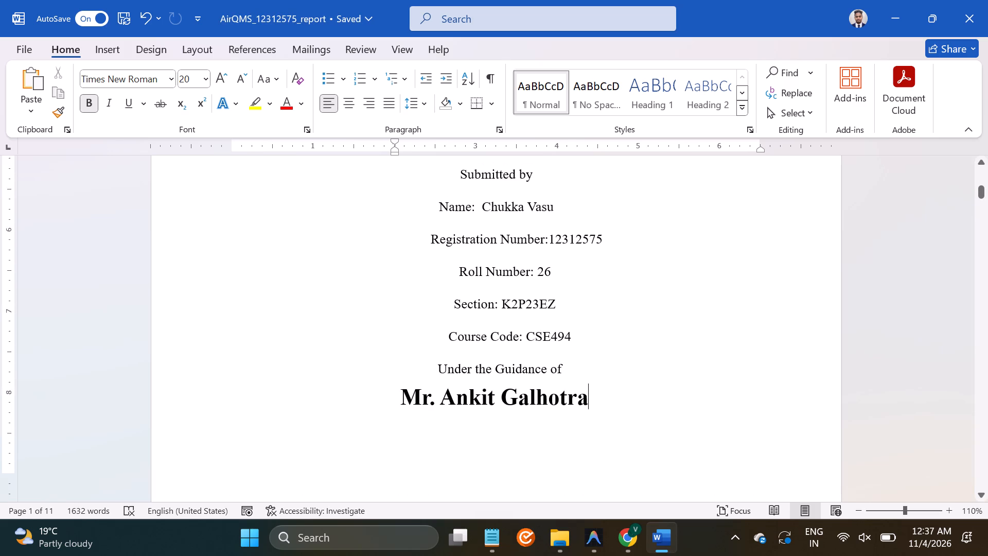
{"action": "scroll", "coordinate": [621, 341], "scroll_direction": "up", "scroll_amount": 1}
{"action": "scroll", "coordinate": [621, 341], "scroll_direction": "down", "scroll_amount": 1}
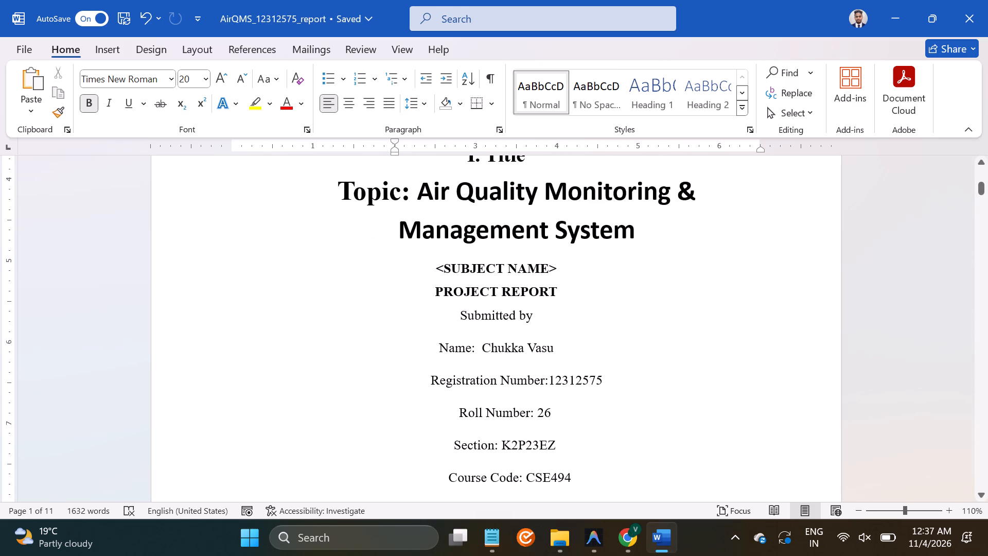
{"action": "scroll", "coordinate": [621, 341], "scroll_direction": "down", "scroll_amount": 3}
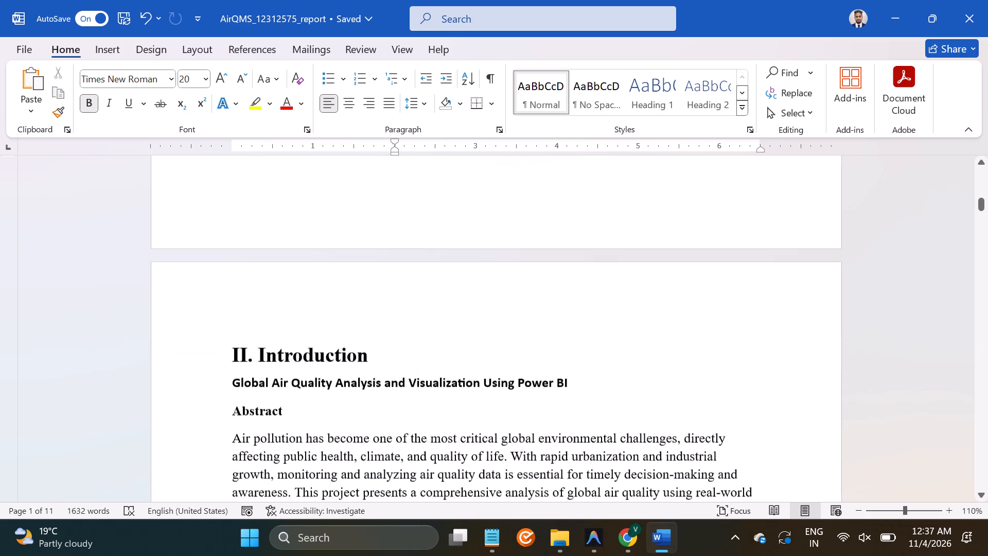
{"action": "scroll", "coordinate": [621, 341], "scroll_direction": "down", "scroll_amount": 1}
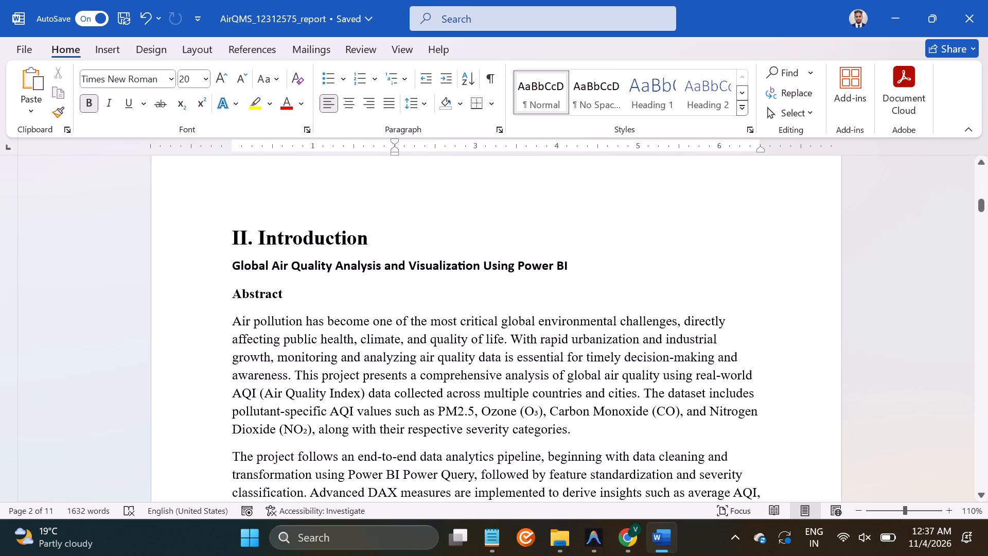
{"action": "left_click", "coordinate": [580, 268]}
{"action": "scroll", "coordinate": [580, 268], "scroll_direction": "up", "scroll_amount": 4}
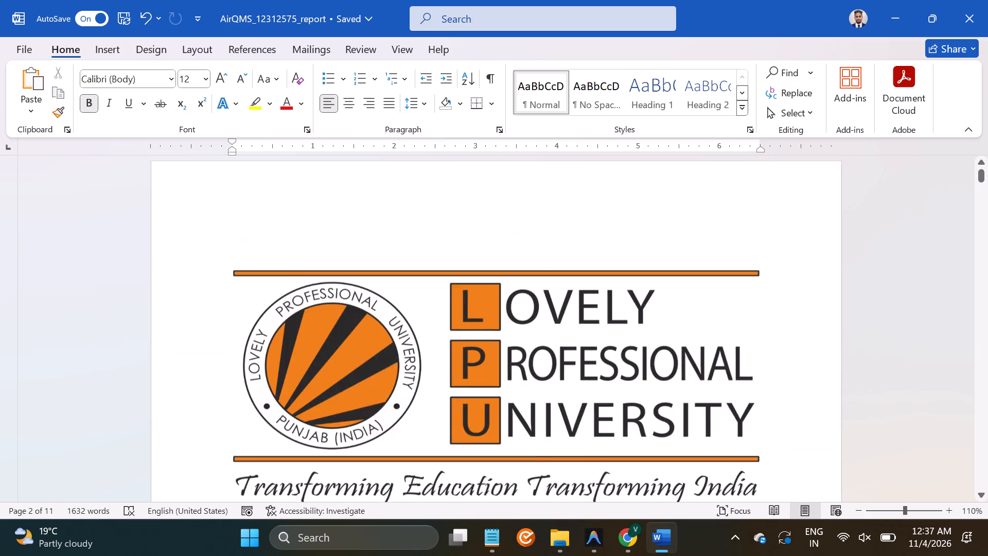
{"action": "scroll", "coordinate": [580, 268], "scroll_direction": "down", "scroll_amount": 1}
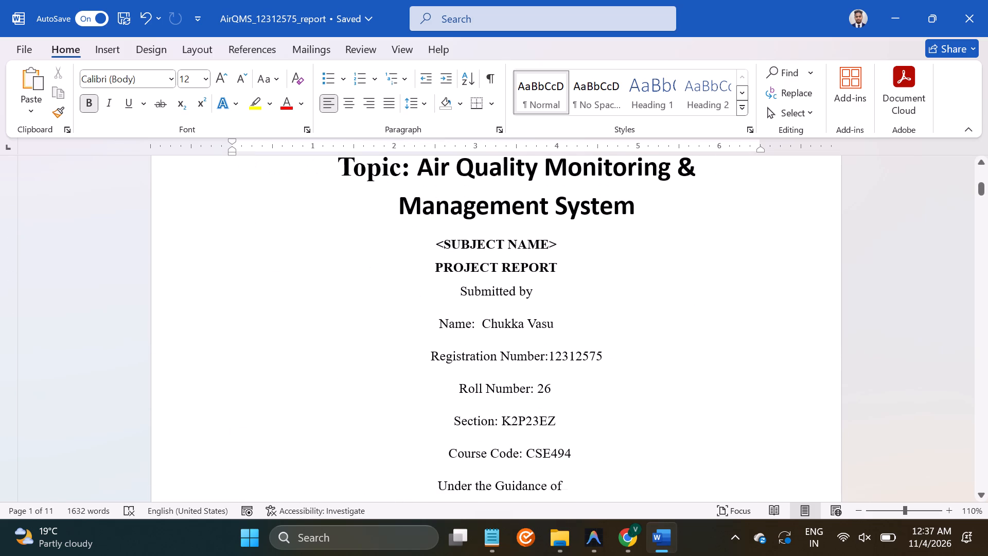
{"action": "scroll", "coordinate": [580, 268], "scroll_direction": "down", "scroll_amount": 3}
{"action": "key", "text": "BackSpace"}
{"action": "key", "text": "BackSpace"}
{"action": "key", "text": "BackSpace"}
{"action": "key", "text": "BackSpace"}
{"action": "key", "text": "BackSpace"}
{"action": "key", "text": "BackSpace"}
{"action": "key", "text": "BackSpace"}
{"action": "key", "text": "BackSpace"}
{"action": "key", "text": "BackSpace"}
{"action": "key", "text": "BackSpace"}
{"action": "key", "text": "BackSpace"}
{"action": "key", "text": "BackSpace"}
{"action": "key", "text": "BackSpace"}
{"action": "key", "text": "BackSpace"}
{"action": "key", "text": "BackSpace"}
{"action": "key", "text": "BackSpace"}
{"action": "key", "text": "BackSpace"}
{"action": "key", "text": "BackSpace"}
{"action": "key", "text": "BackSpace"}
{"action": "key", "text": "BackSpace"}
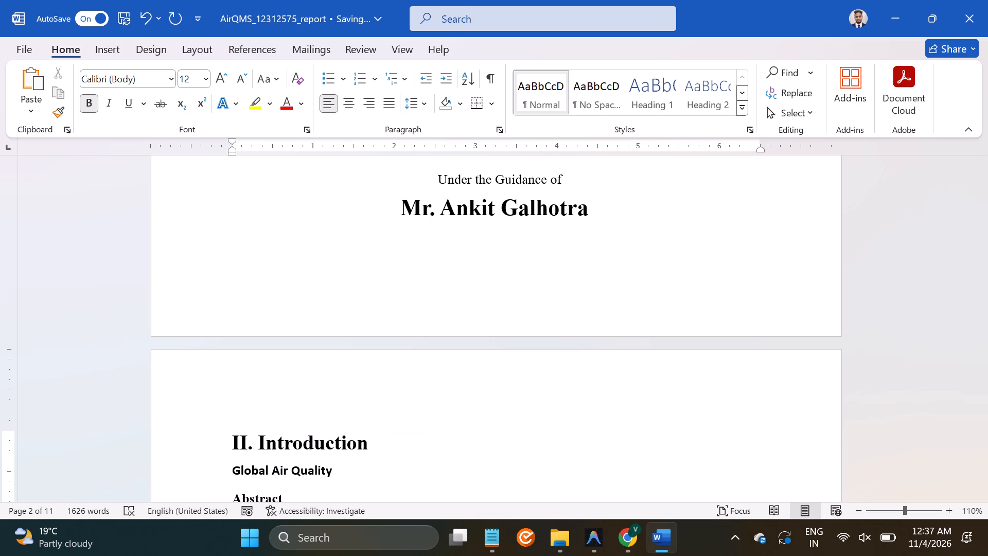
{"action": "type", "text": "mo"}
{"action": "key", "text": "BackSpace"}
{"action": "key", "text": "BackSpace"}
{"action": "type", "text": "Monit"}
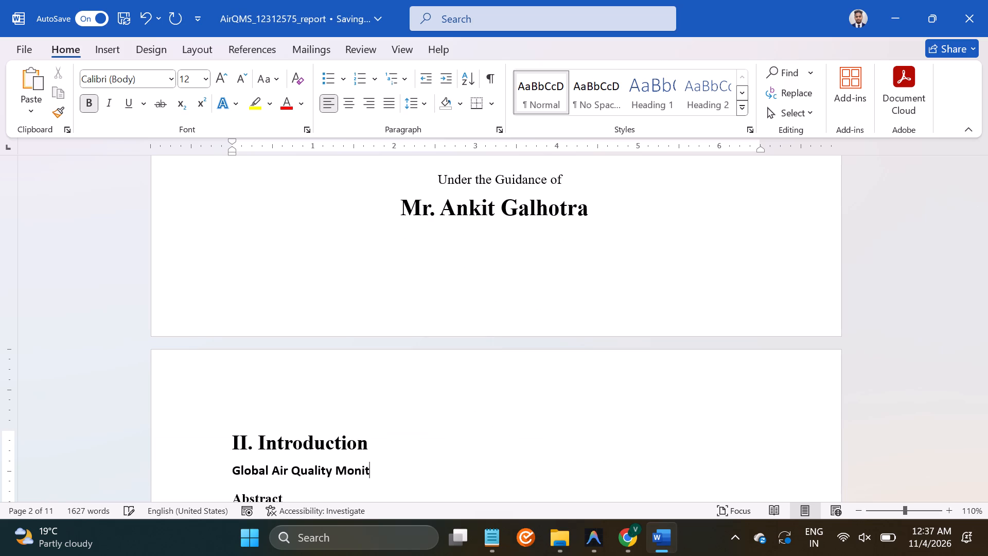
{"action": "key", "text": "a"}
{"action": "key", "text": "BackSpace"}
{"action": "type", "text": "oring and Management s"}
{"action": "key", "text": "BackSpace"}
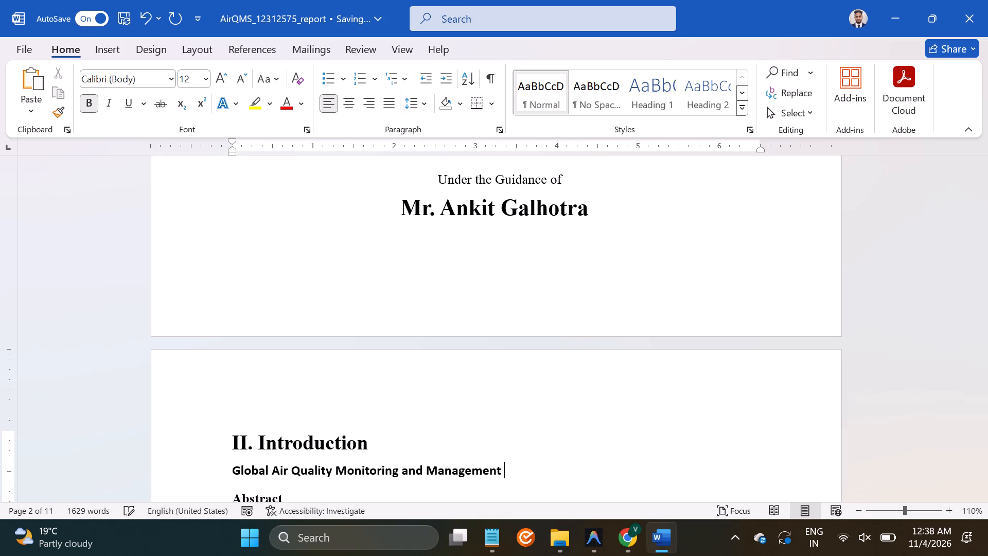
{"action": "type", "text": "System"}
Delete the word "Global" from the start of the subtitle under "II. Introduction".
{"action": "scroll", "coordinate": [580, 268], "scroll_direction": "up", "scroll_amount": 2}
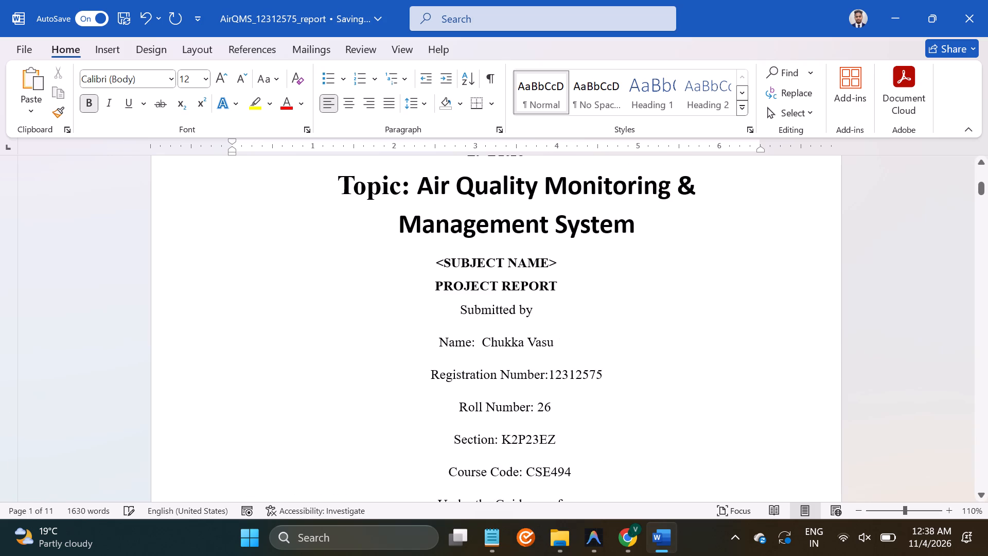
{"action": "scroll", "coordinate": [580, 268], "scroll_direction": "down", "scroll_amount": 3}
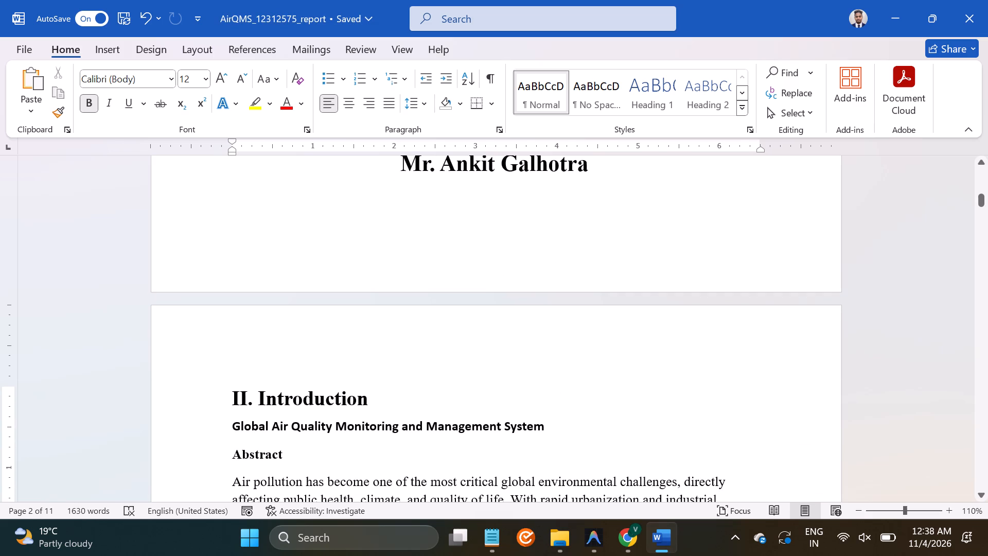
{"action": "left_click", "coordinate": [274, 429]}
{"action": "key", "text": "BackSpace"}
{"action": "key", "text": "BackSpace"}
{"action": "key", "text": "BackSpace"}
{"action": "key", "text": "BackSpace"}
{"action": "key", "text": "BackSpace"}
{"action": "key", "text": "BackSpace"}
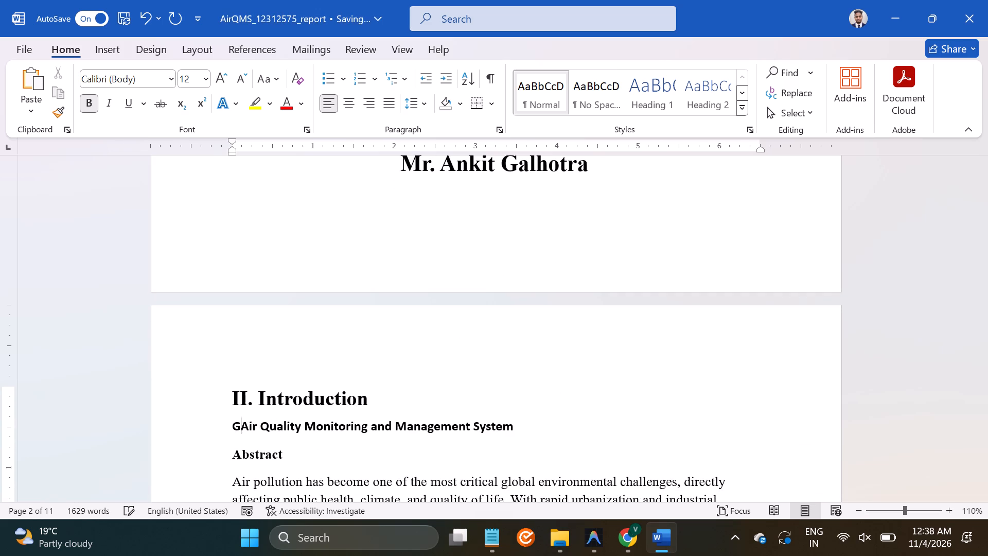
{"action": "key", "text": "BackSpace"}
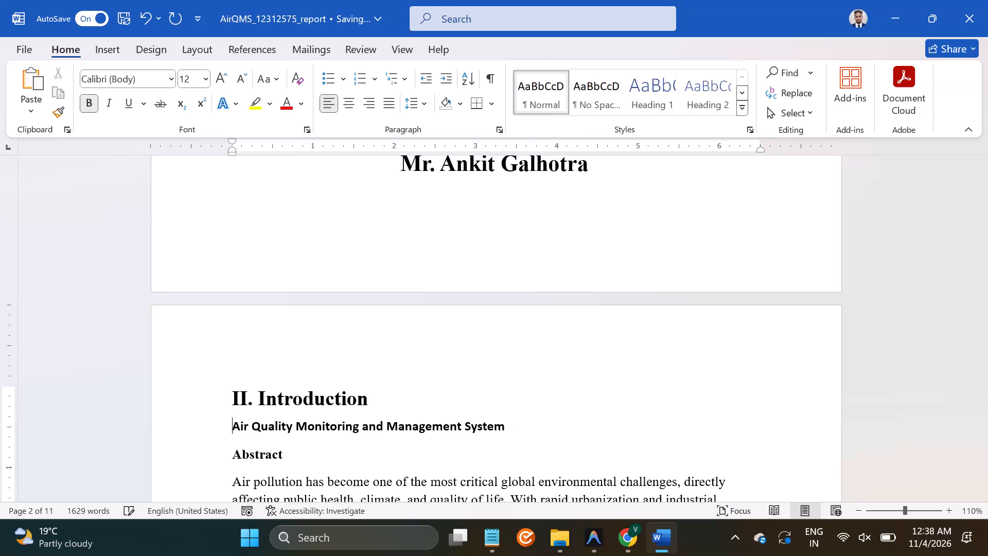
Review the report from the title page through the Introduction to the "2. Dataset Description" section.
{"action": "scroll", "coordinate": [274, 429], "scroll_direction": "down", "scroll_amount": 1}
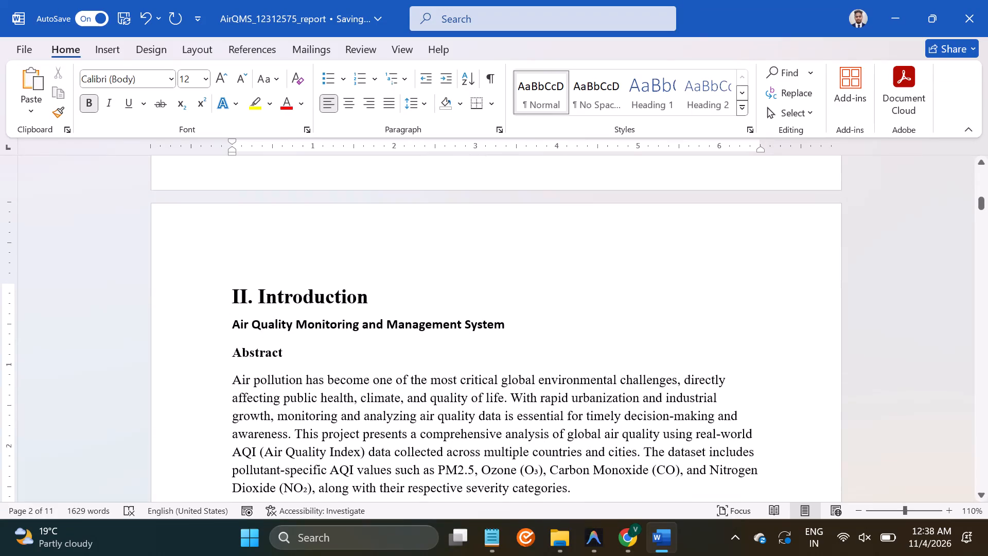
{"action": "scroll", "coordinate": [315, 365], "scroll_direction": "up", "scroll_amount": 1}
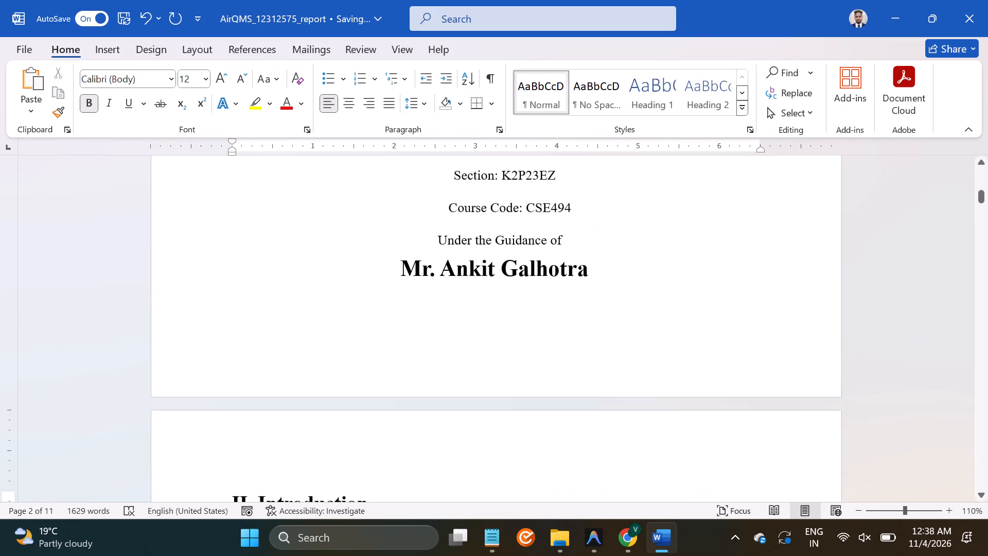
{"action": "scroll", "coordinate": [315, 365], "scroll_direction": "up", "scroll_amount": 3}
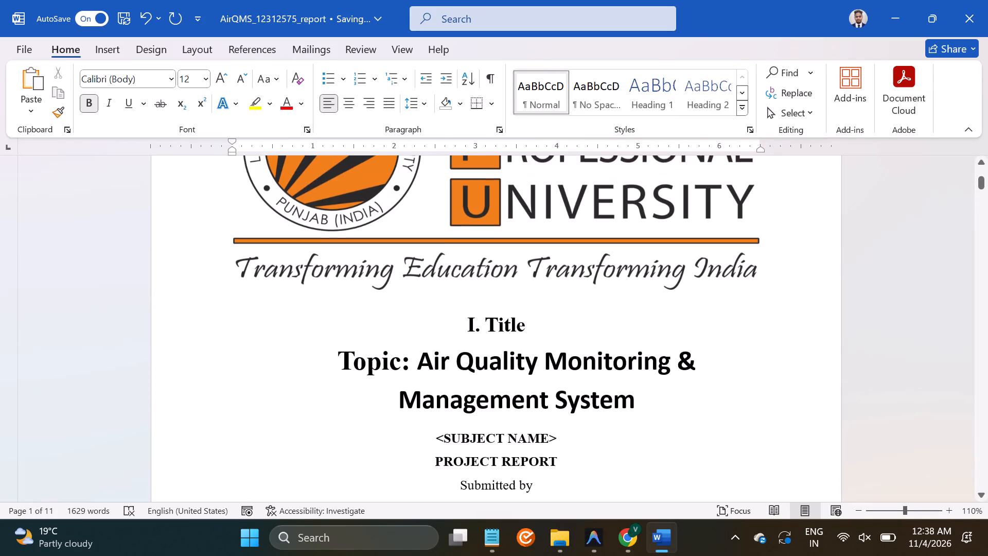
{"action": "scroll", "coordinate": [315, 365], "scroll_direction": "down", "scroll_amount": 4}
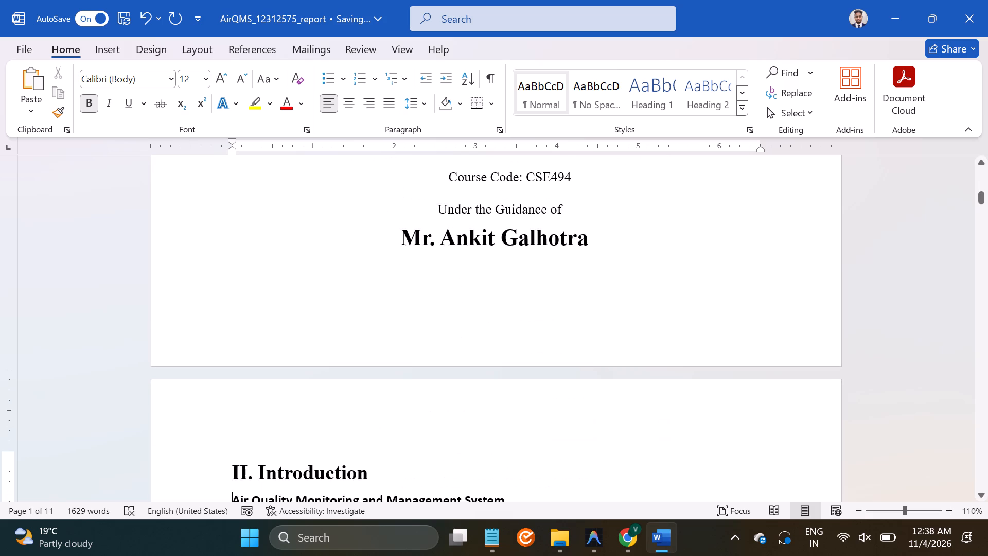
{"action": "scroll", "coordinate": [315, 365], "scroll_direction": "down", "scroll_amount": 6}
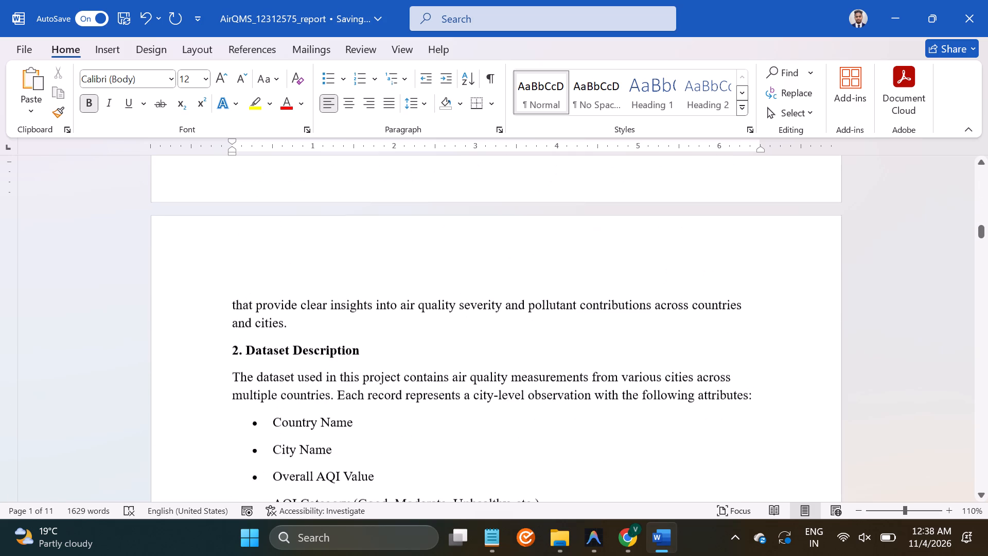
{"action": "scroll", "coordinate": [315, 365], "scroll_direction": "down", "scroll_amount": 1}
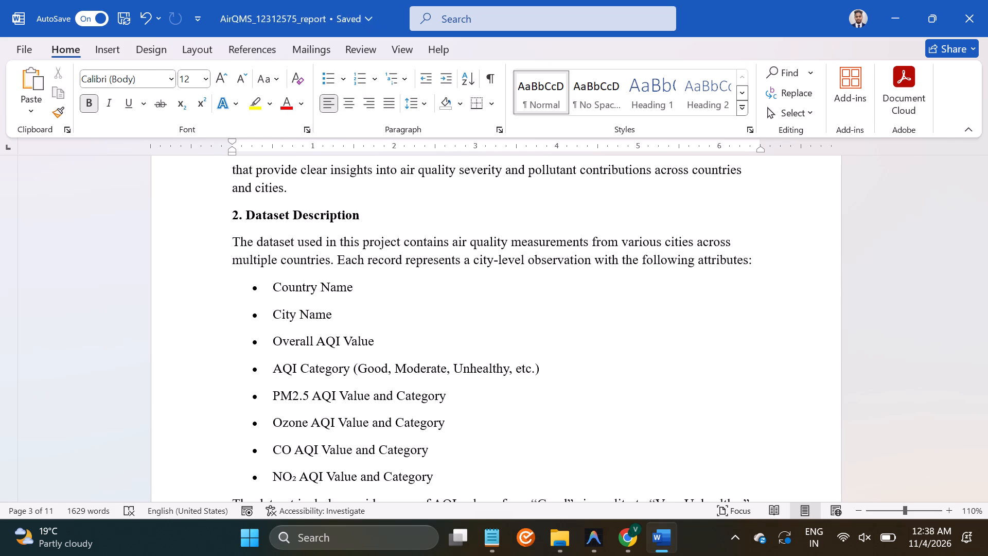
Re-read the Introduction from the Abstract and Keywords through "1. Introduction" to the "2. Dataset Description" section.
{"action": "scroll", "coordinate": [315, 365], "scroll_direction": "up", "scroll_amount": 7}
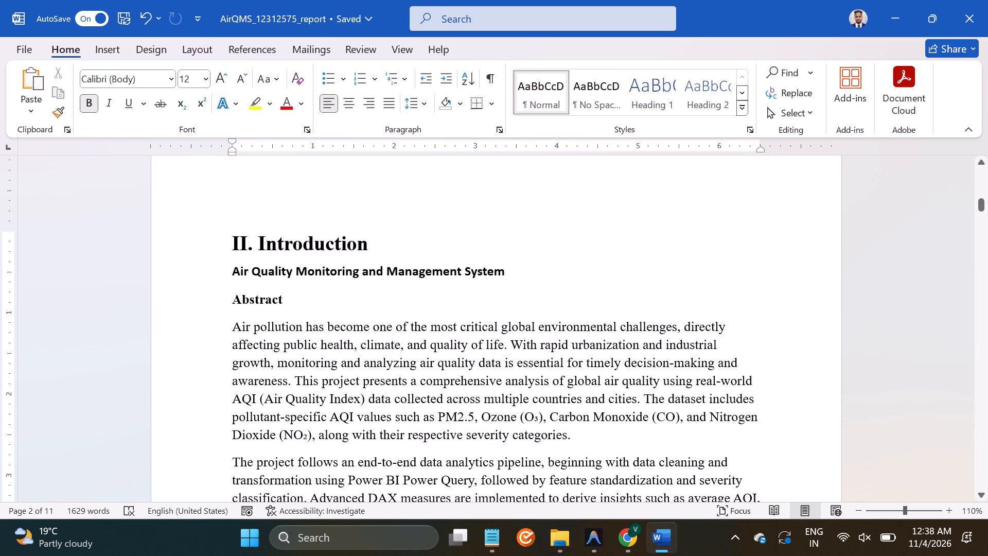
{"action": "scroll", "coordinate": [315, 365], "scroll_direction": "down", "scroll_amount": 1}
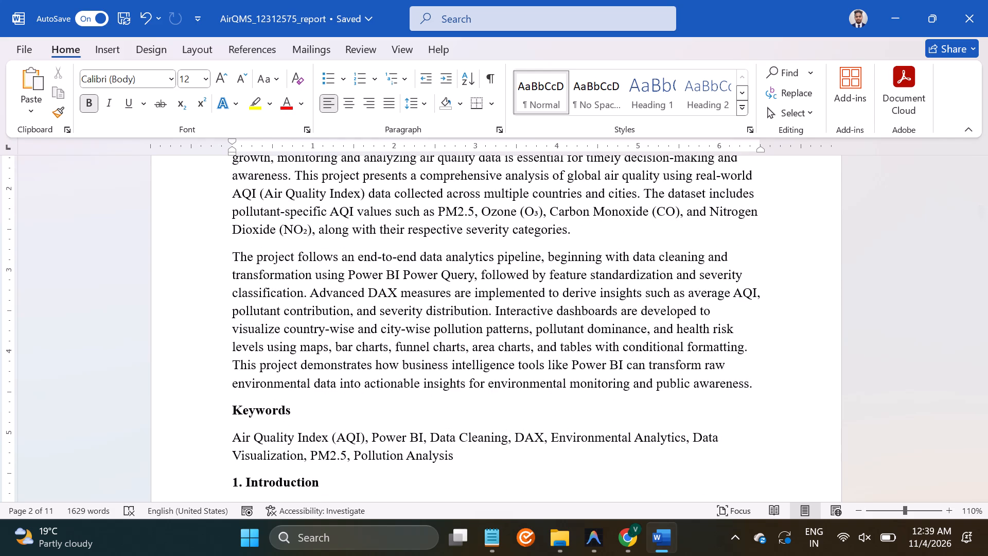
{"action": "scroll", "coordinate": [315, 365], "scroll_direction": "up", "scroll_amount": 1}
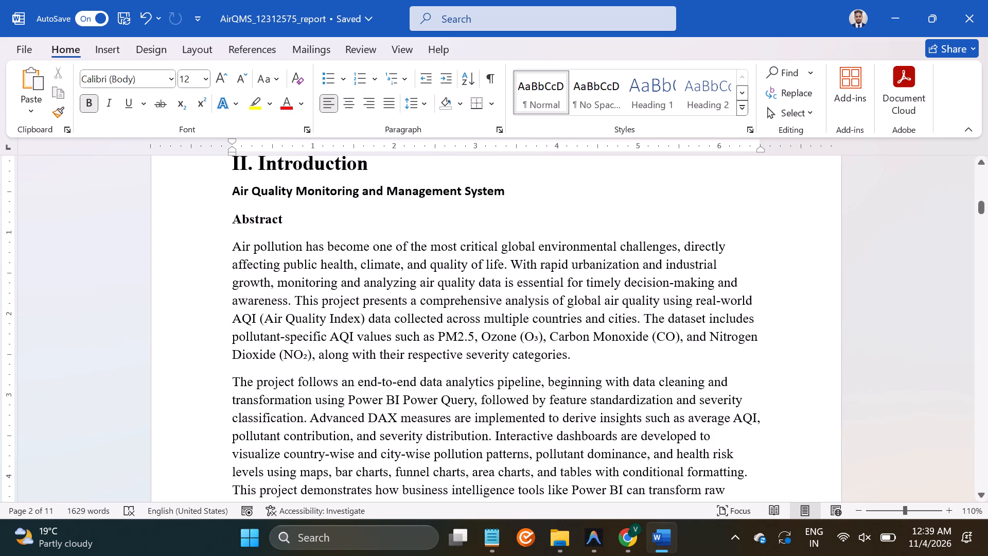
{"action": "scroll", "coordinate": [315, 365], "scroll_direction": "down", "scroll_amount": 3}
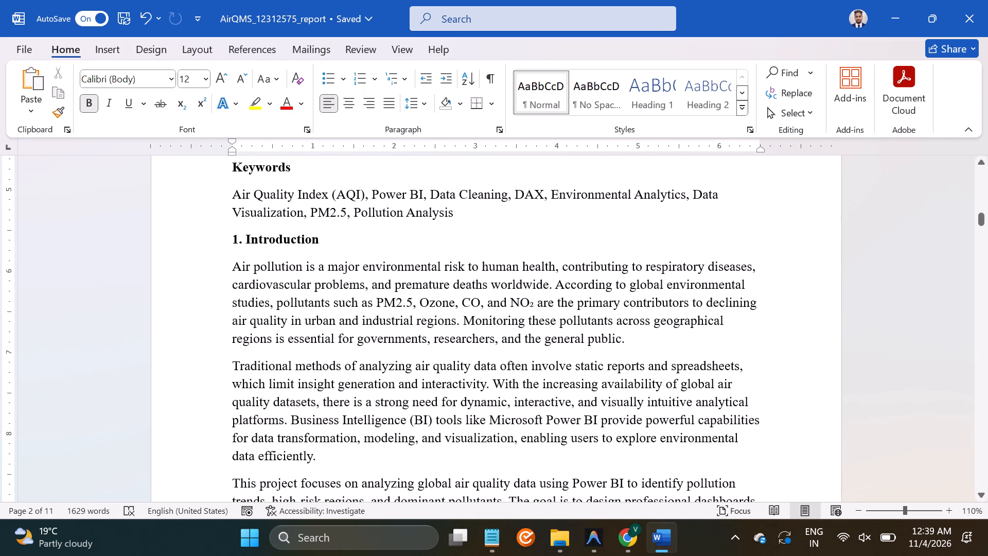
{"action": "scroll", "coordinate": [315, 365], "scroll_direction": "down", "scroll_amount": 2}
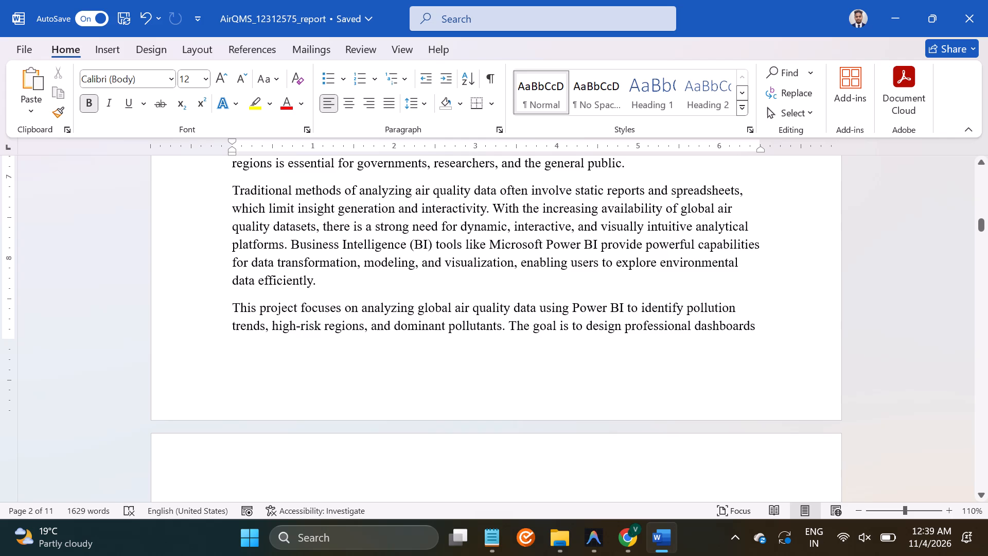
{"action": "scroll", "coordinate": [315, 365], "scroll_direction": "down", "scroll_amount": 5}
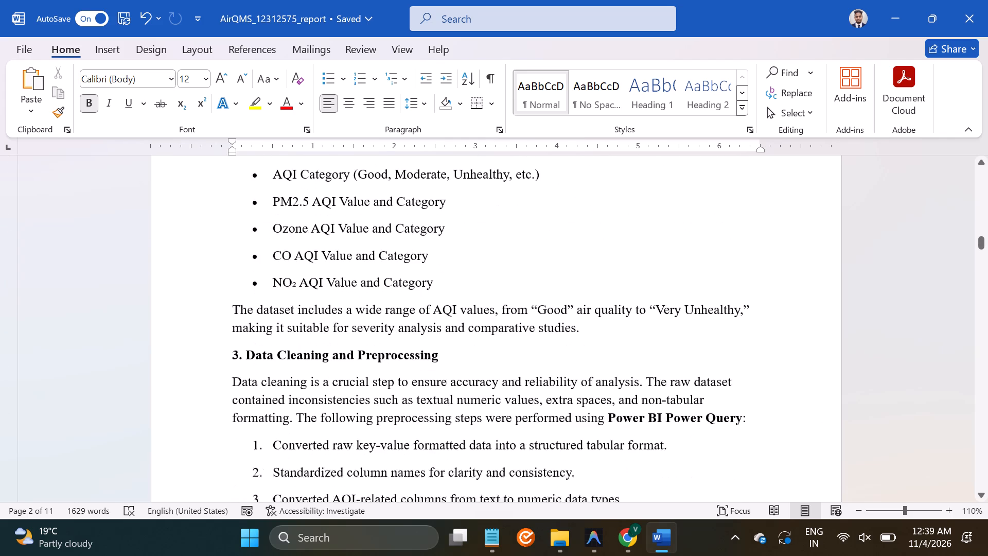
Review the report body from "3. Data Cleaning and Preprocessing" through the conclusion and tools sections to the project objective.
{"action": "scroll", "coordinate": [315, 365], "scroll_direction": "down", "scroll_amount": 1}
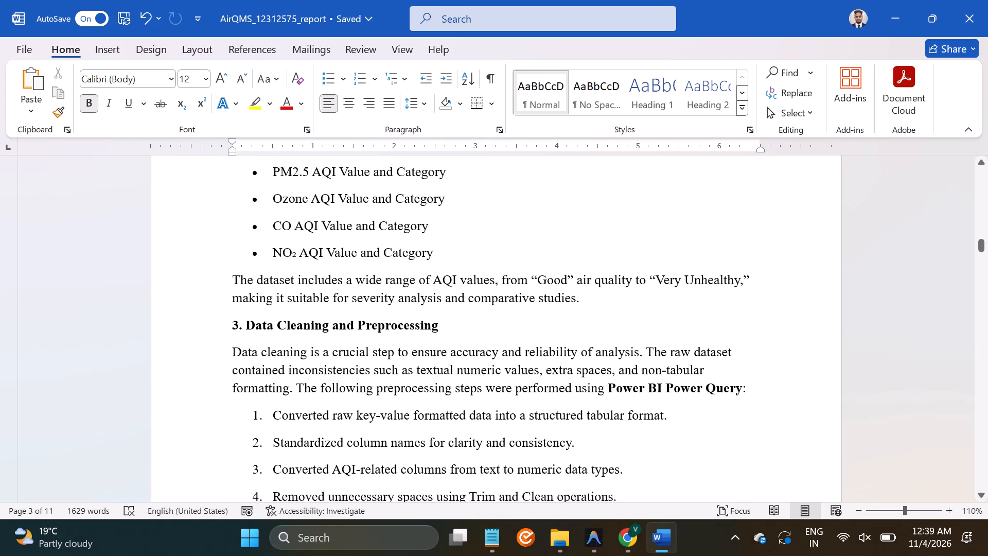
{"action": "scroll", "coordinate": [315, 365], "scroll_direction": "down", "scroll_amount": 4}
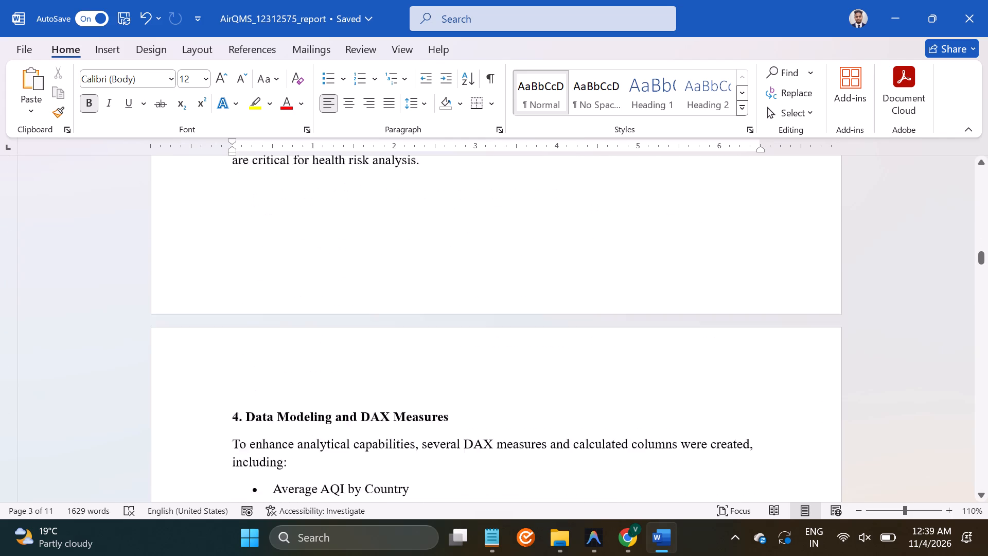
{"action": "scroll", "coordinate": [315, 365], "scroll_direction": "down", "scroll_amount": 1}
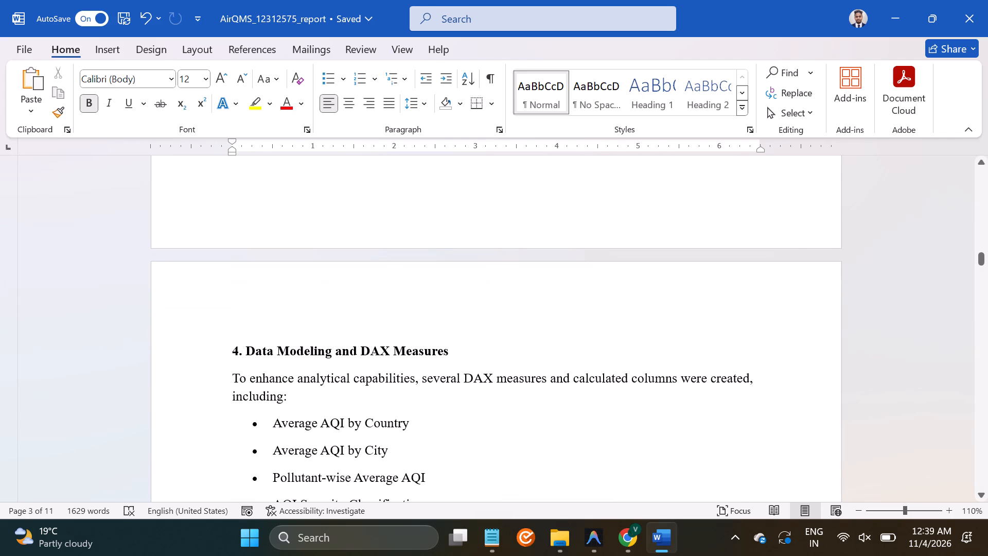
{"action": "scroll", "coordinate": [315, 365], "scroll_direction": "down", "scroll_amount": 1}
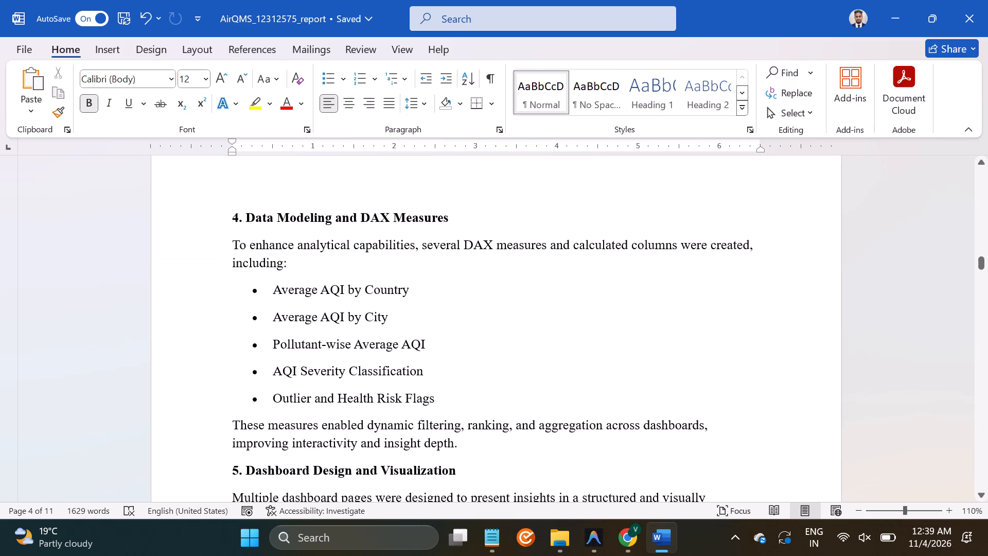
{"action": "scroll", "coordinate": [315, 365], "scroll_direction": "down", "scroll_amount": 2}
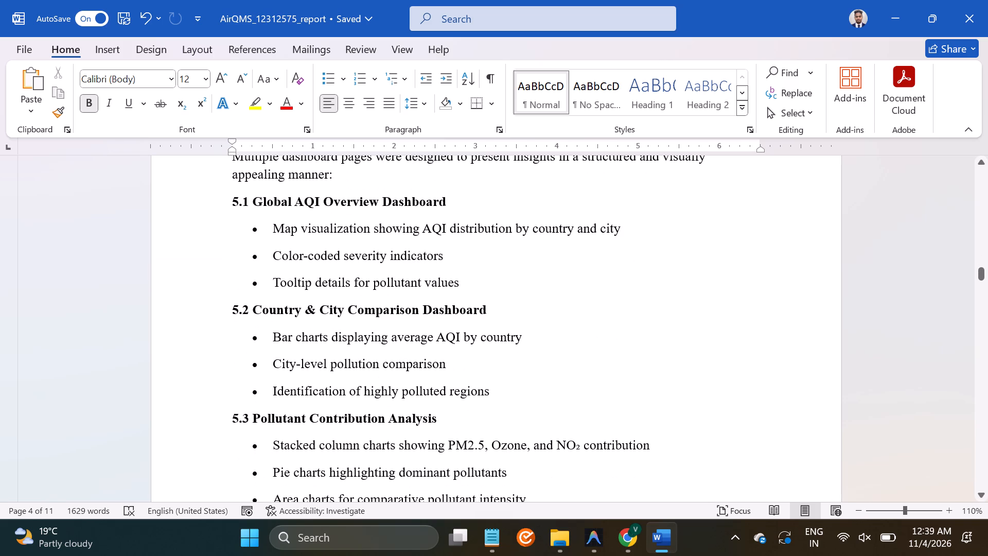
{"action": "scroll", "coordinate": [315, 365], "scroll_direction": "up", "scroll_amount": 1}
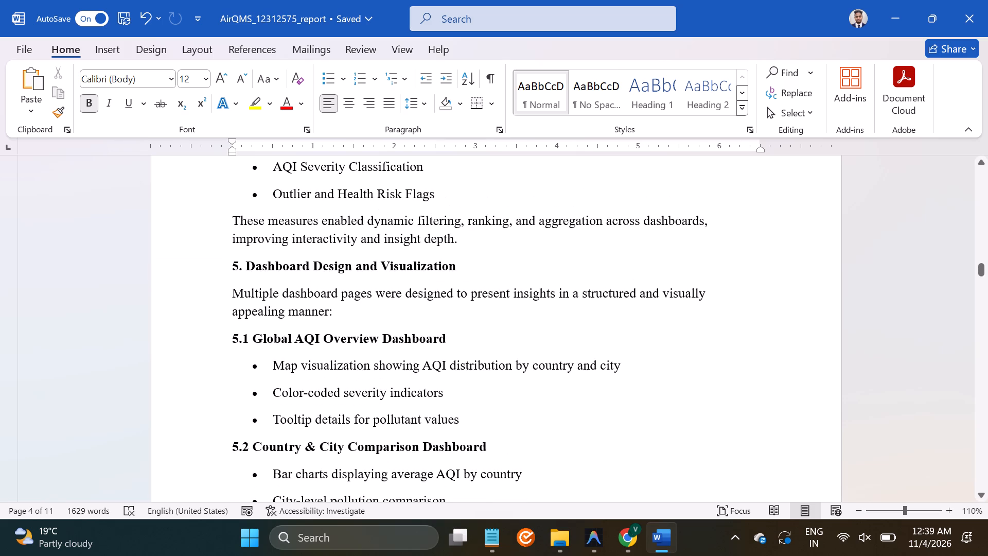
{"action": "scroll", "coordinate": [315, 365], "scroll_direction": "down", "scroll_amount": 2}
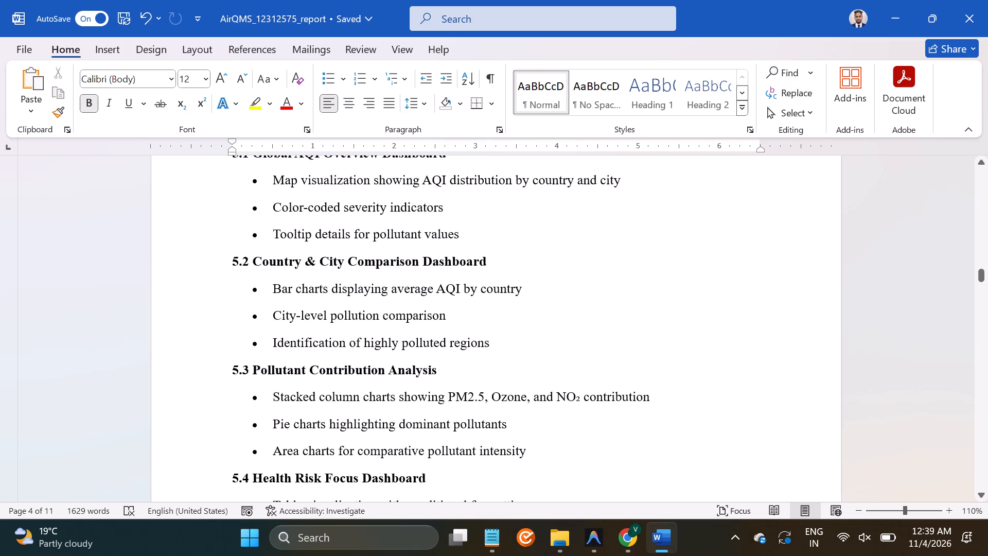
{"action": "scroll", "coordinate": [315, 365], "scroll_direction": "up", "scroll_amount": 1}
{"action": "scroll", "coordinate": [315, 365], "scroll_direction": "down", "scroll_amount": 1}
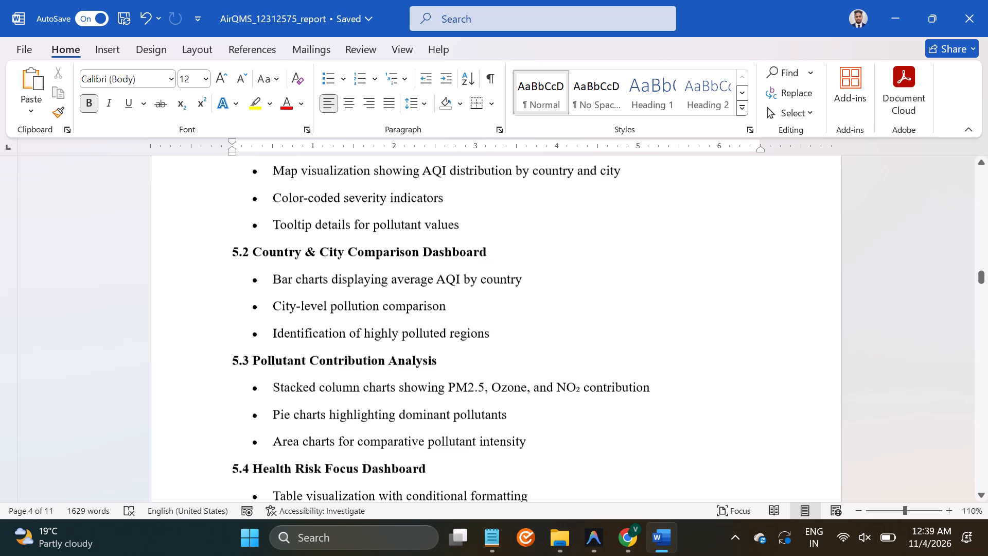
{"action": "scroll", "coordinate": [315, 365], "scroll_direction": "down", "scroll_amount": 3}
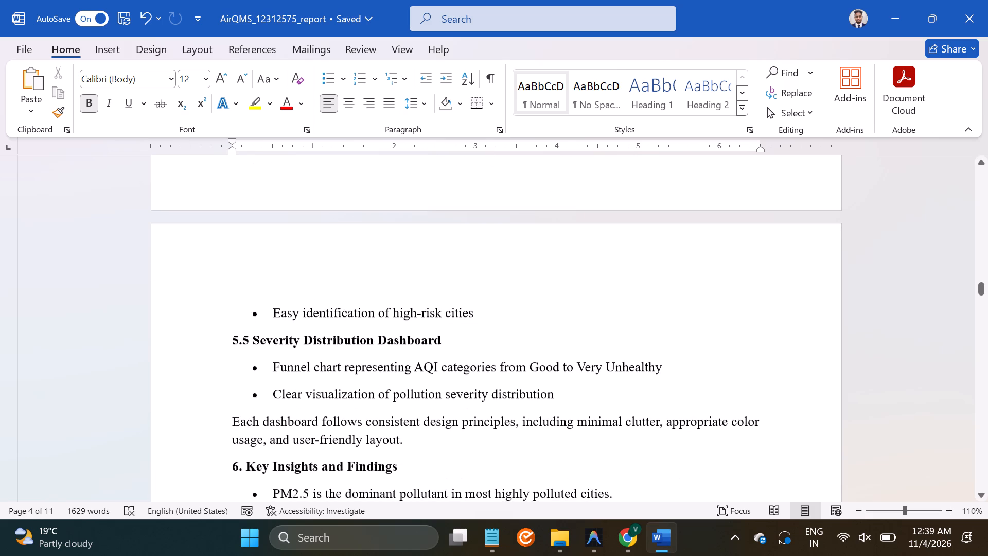
{"action": "scroll", "coordinate": [315, 365], "scroll_direction": "down", "scroll_amount": 2}
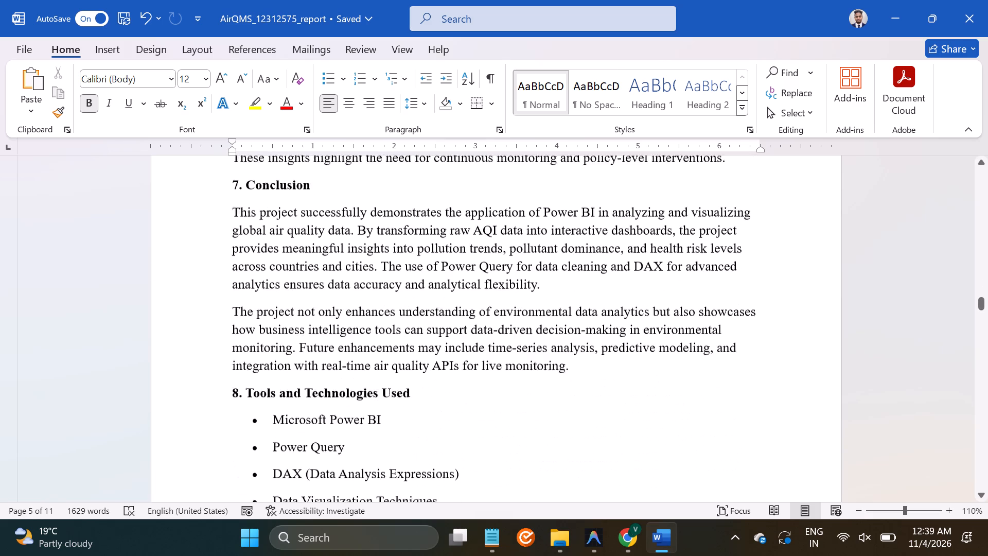
{"action": "scroll", "coordinate": [315, 365], "scroll_direction": "down", "scroll_amount": 6}
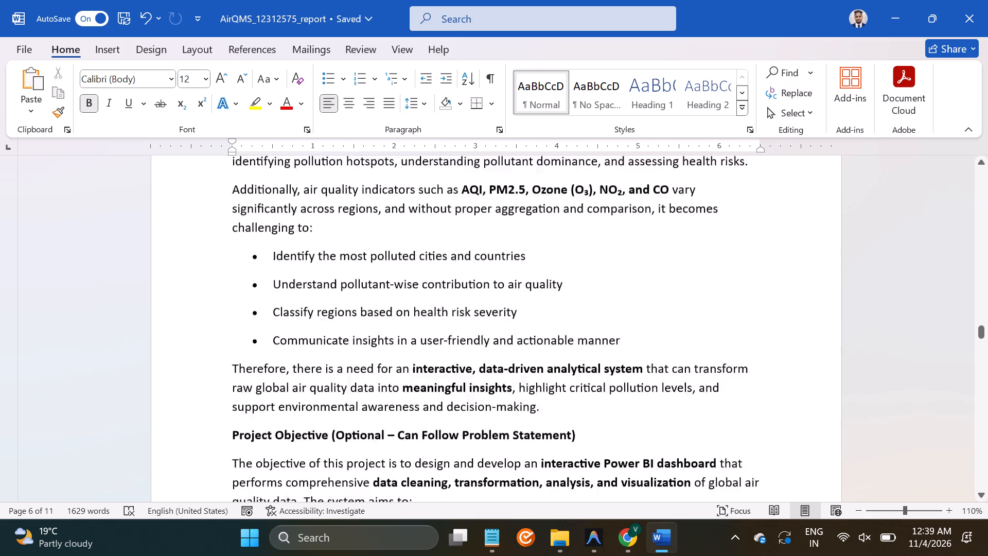
{"action": "scroll", "coordinate": [315, 365], "scroll_direction": "down", "scroll_amount": 2}
Check the URLs under "IV. Links" and the AirQMS overview page image under "V. Screenshots".
{"action": "scroll", "coordinate": [315, 365], "scroll_direction": "down", "scroll_amount": 2}
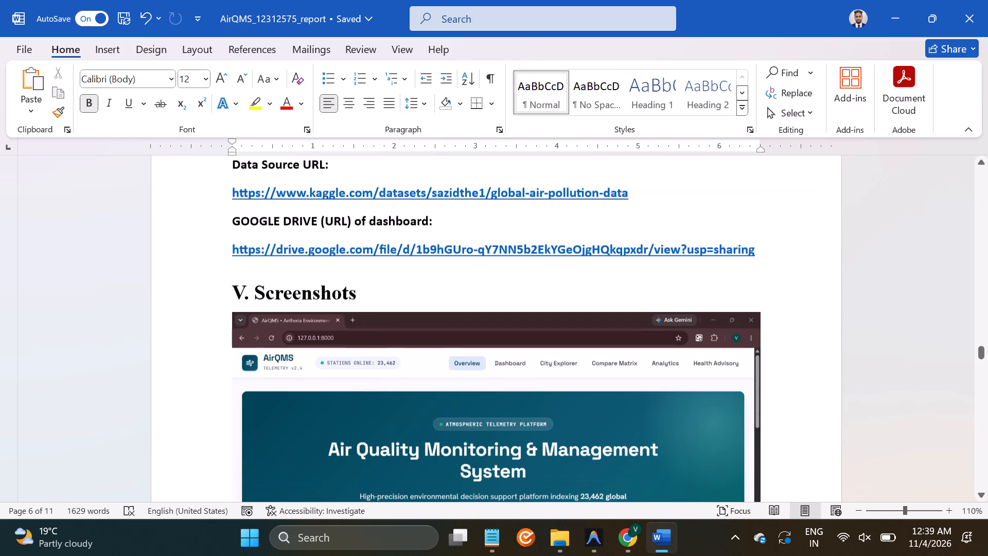
{"action": "scroll", "coordinate": [315, 365], "scroll_direction": "up", "scroll_amount": 1}
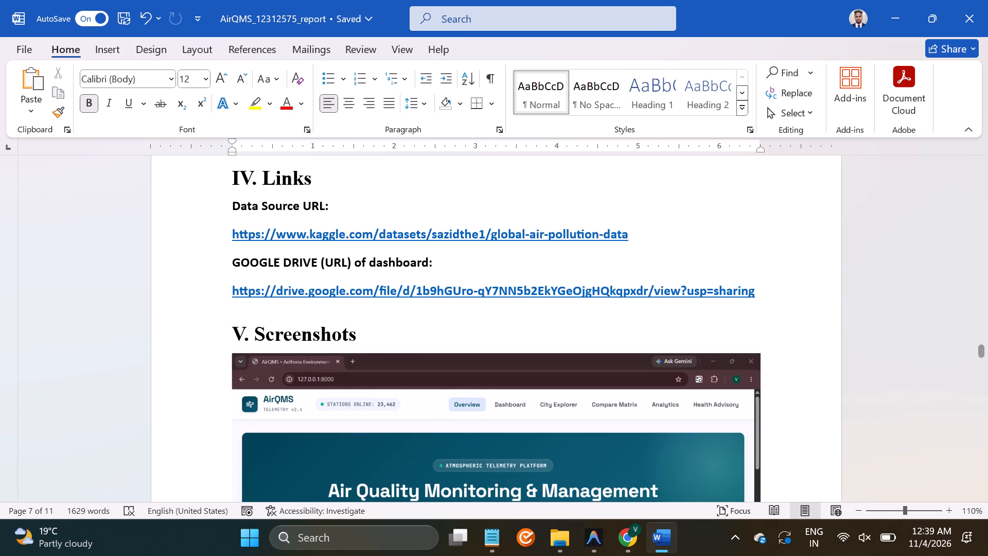
{"action": "scroll", "coordinate": [315, 365], "scroll_direction": "up", "scroll_amount": 1}
{"action": "scroll", "coordinate": [315, 365], "scroll_direction": "down", "scroll_amount": 2}
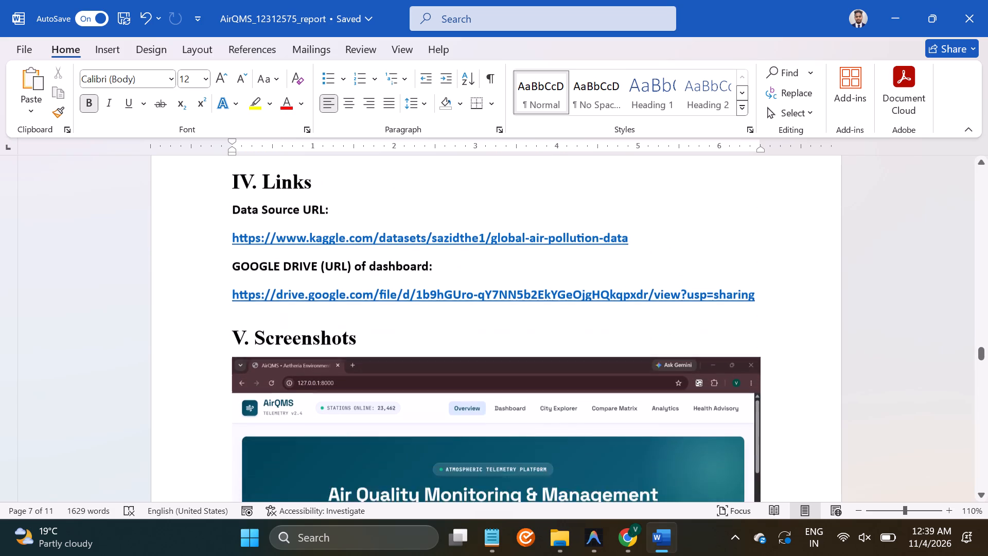
{"action": "scroll", "coordinate": [315, 365], "scroll_direction": "down", "scroll_amount": 1}
{"action": "scroll", "coordinate": [315, 365], "scroll_direction": "up", "scroll_amount": 1}
{"action": "scroll", "coordinate": [315, 365], "scroll_direction": "down", "scroll_amount": 1}
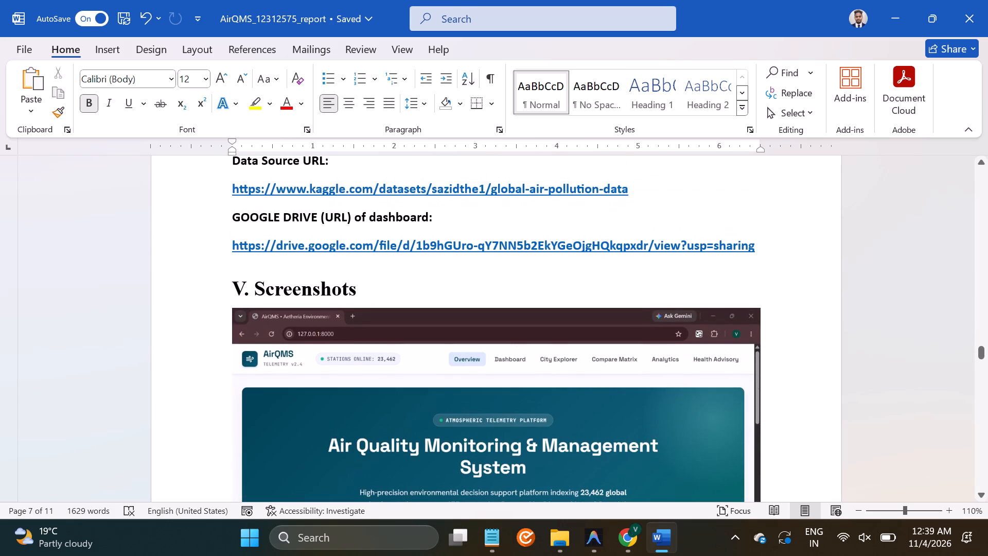
{"action": "scroll", "coordinate": [315, 365], "scroll_direction": "down", "scroll_amount": 3}
{"action": "scroll", "coordinate": [315, 365], "scroll_direction": "up", "scroll_amount": 2}
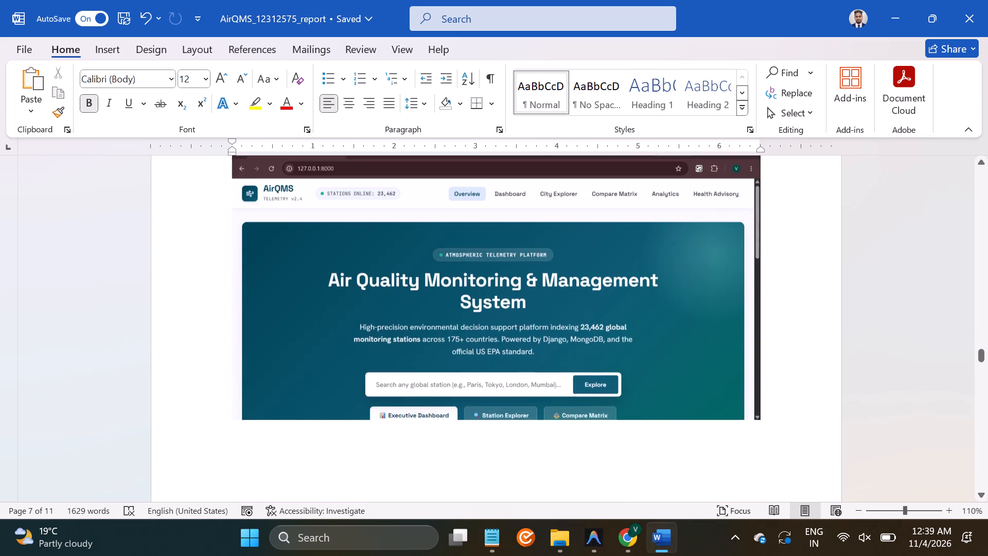
{"action": "scroll", "coordinate": [315, 365], "scroll_direction": "up", "scroll_amount": 1}
{"action": "scroll", "coordinate": [315, 365], "scroll_direction": "down", "scroll_amount": 1}
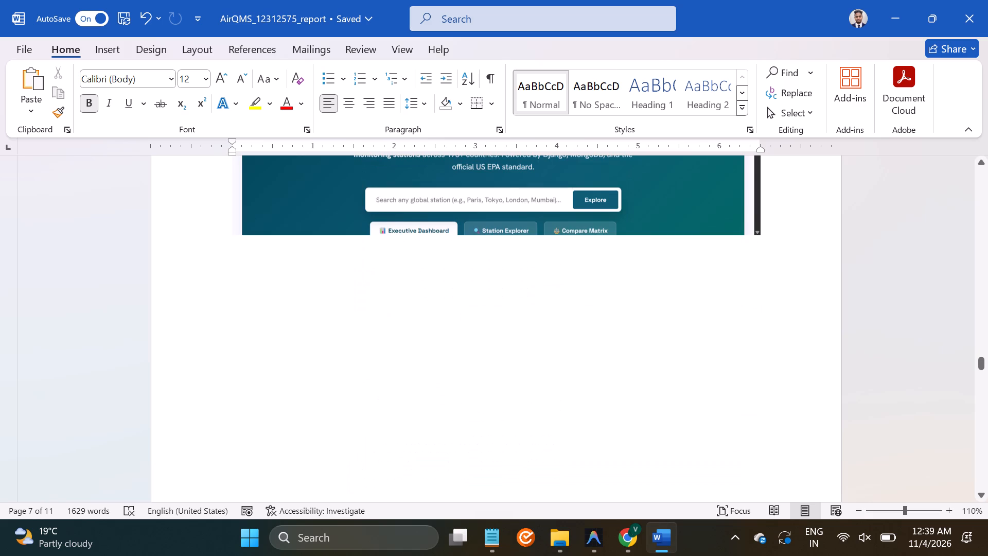
{"action": "scroll", "coordinate": [315, 365], "scroll_direction": "down", "scroll_amount": 2}
{"action": "scroll", "coordinate": [315, 365], "scroll_direction": "up", "scroll_amount": 1}
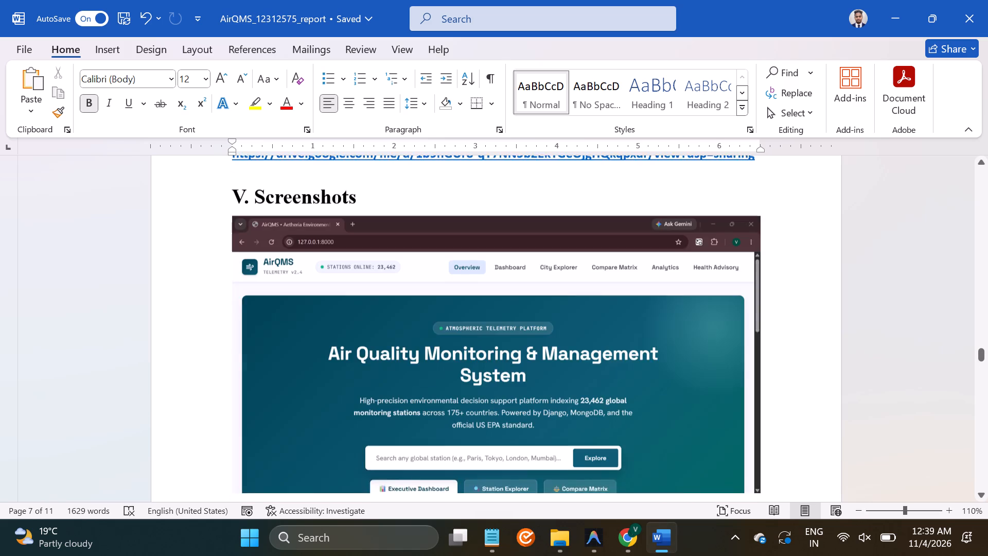
{"action": "scroll", "coordinate": [315, 365], "scroll_direction": "up", "scroll_amount": 2}
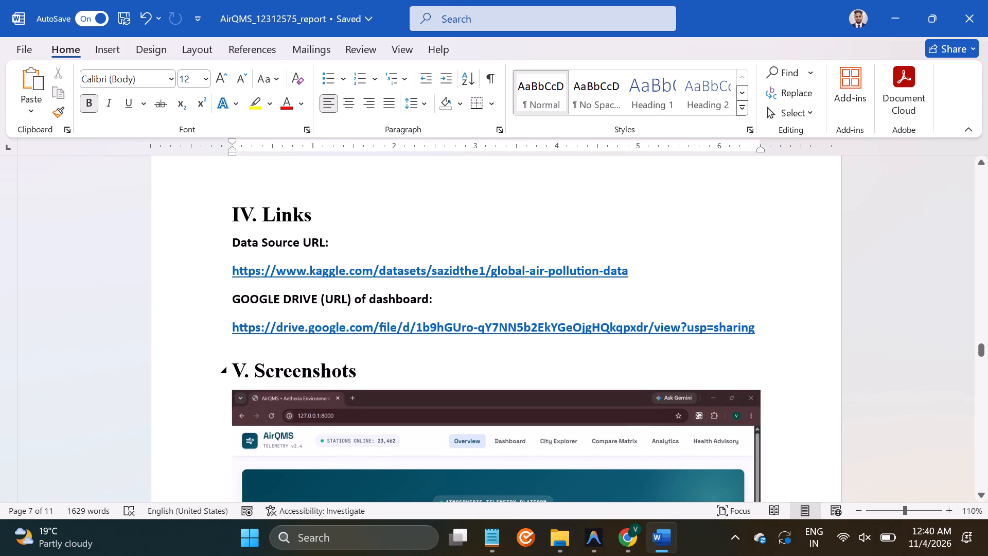
{"action": "scroll", "coordinate": [315, 365], "scroll_direction": "down", "scroll_amount": 5}
Examine the dashboard, station explorer, analytics and health advisory page images in the "V. Screenshots" section.
{"action": "scroll", "coordinate": [315, 365], "scroll_direction": "down", "scroll_amount": 2}
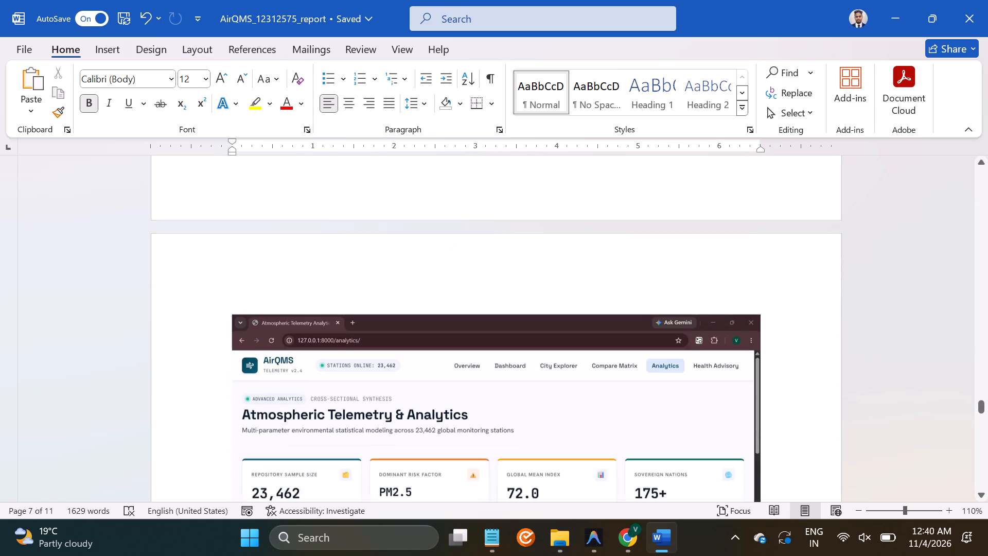
{"action": "scroll", "coordinate": [315, 365], "scroll_direction": "up", "scroll_amount": 1}
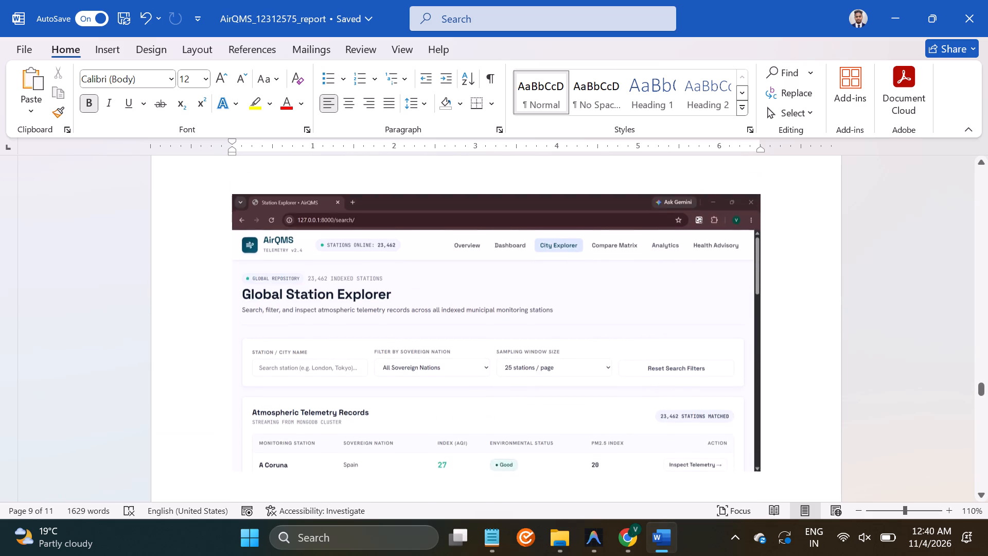
{"action": "scroll", "coordinate": [315, 365], "scroll_direction": "up", "scroll_amount": 4}
{"action": "left_click", "coordinate": [315, 365]}
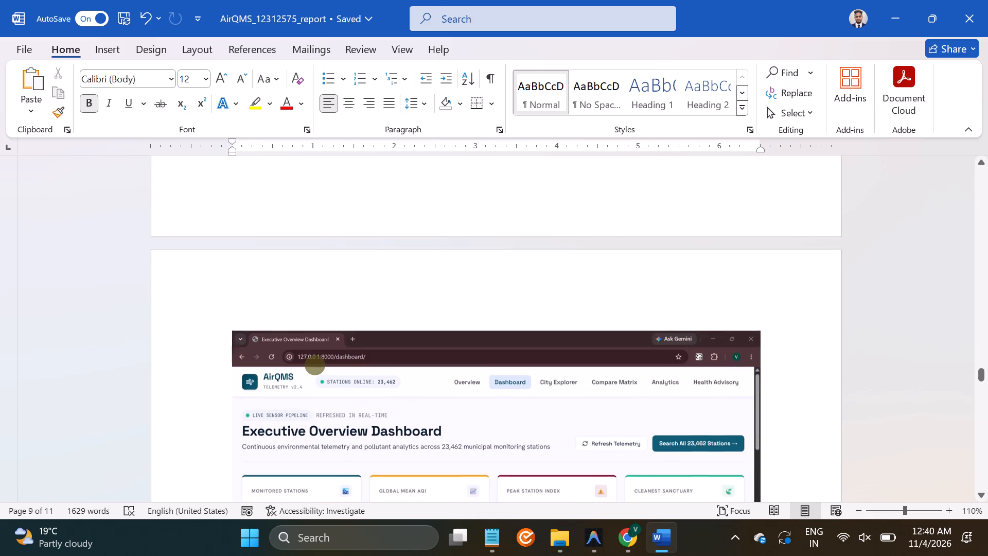
{"action": "scroll", "coordinate": [315, 365], "scroll_direction": "down", "scroll_amount": 5}
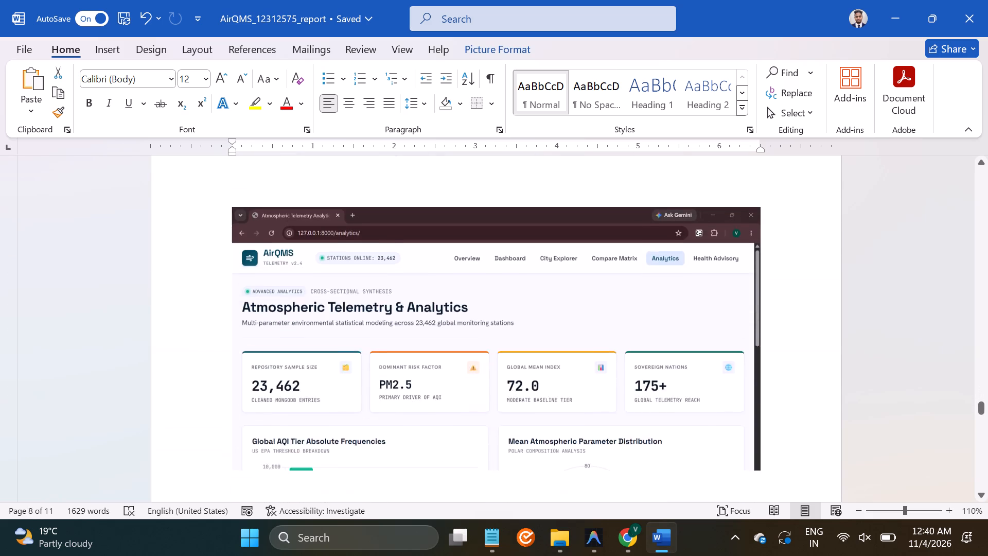
{"action": "scroll", "coordinate": [315, 365], "scroll_direction": "down", "scroll_amount": 4}
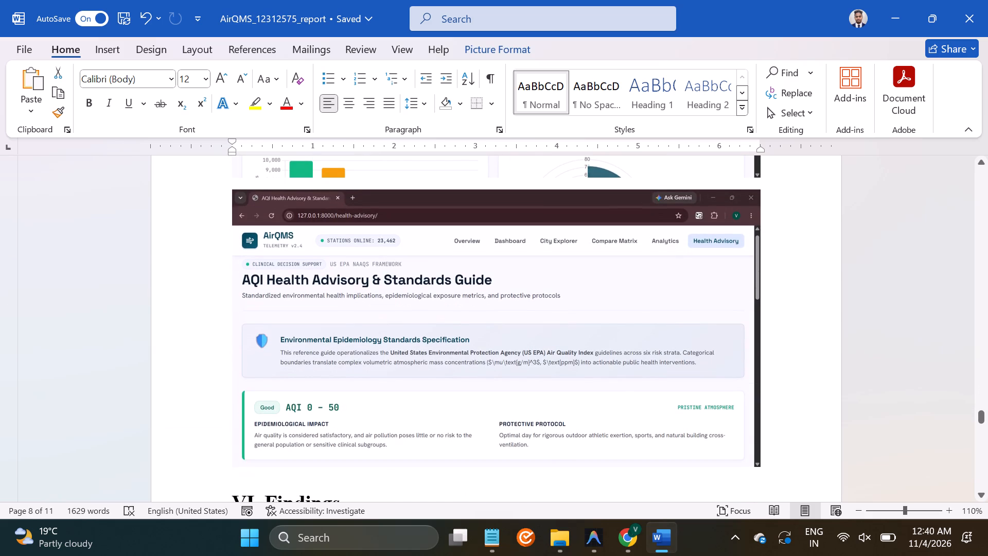
{"action": "scroll", "coordinate": [315, 365], "scroll_direction": "up", "scroll_amount": 1}
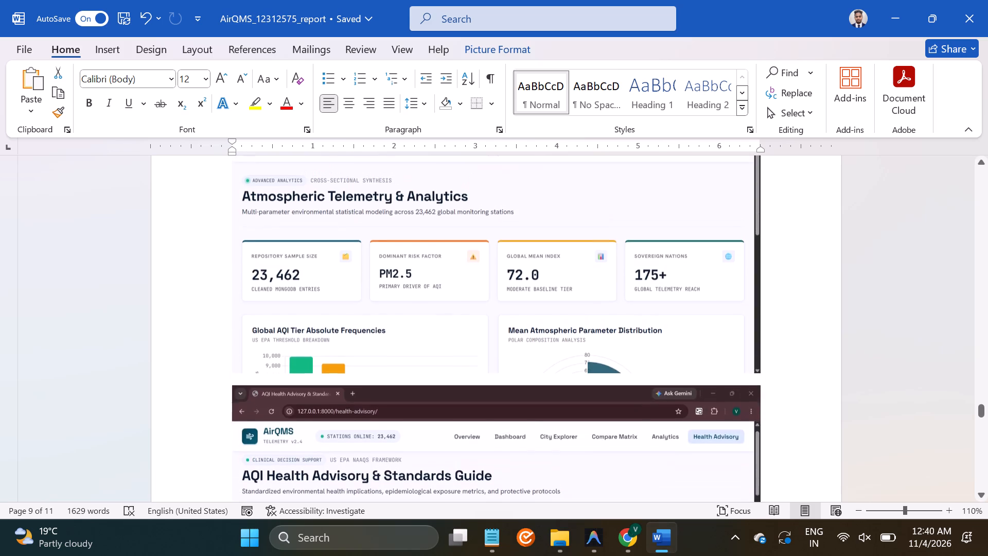
{"action": "scroll", "coordinate": [315, 365], "scroll_direction": "up", "scroll_amount": 1}
{"action": "scroll", "coordinate": [298, 488], "scroll_direction": "up", "scroll_amount": 3}
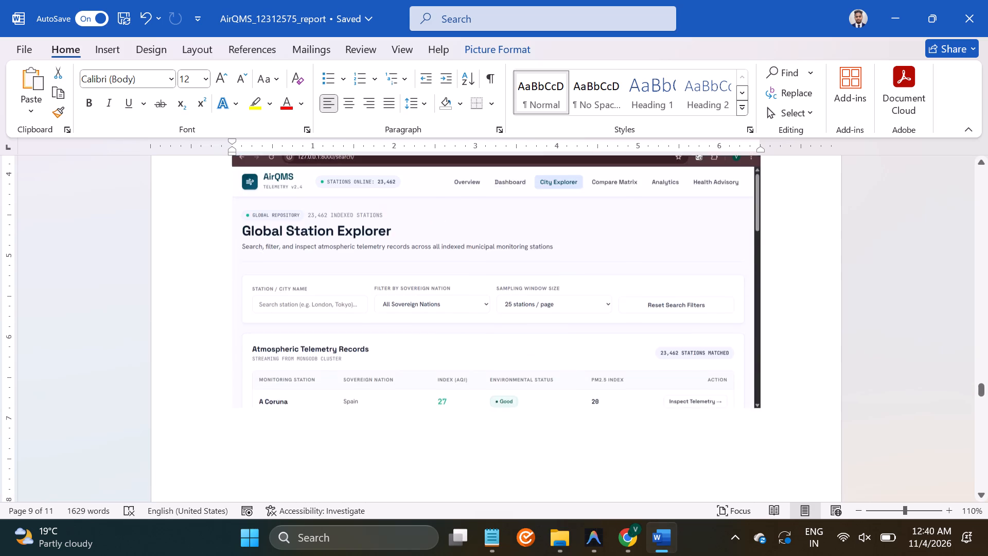
{"action": "scroll", "coordinate": [298, 488], "scroll_direction": "up", "scroll_amount": 4}
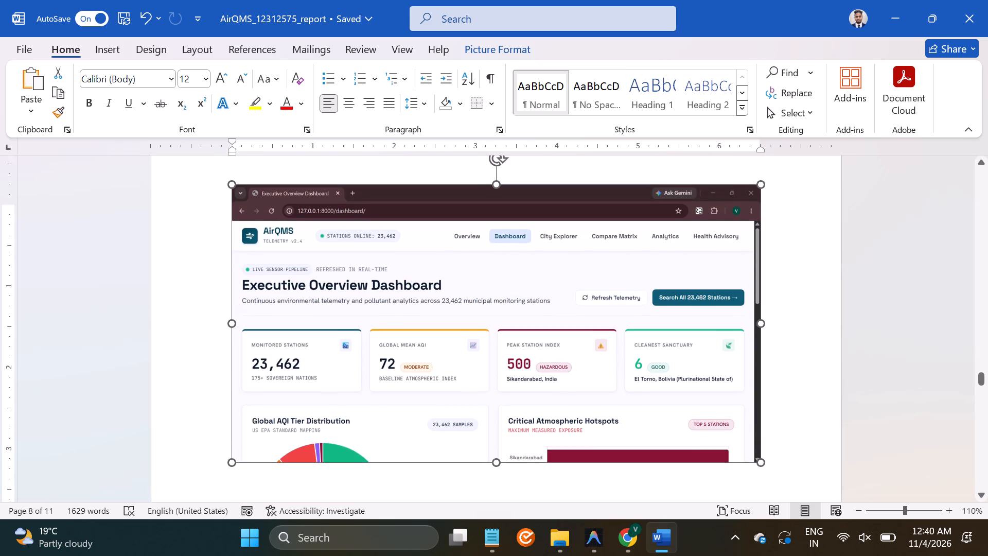
Look through the page images under "V. Screenshots" and the "VI. Findings" section to the end of the report.
{"action": "scroll", "coordinate": [298, 488], "scroll_direction": "up", "scroll_amount": 4}
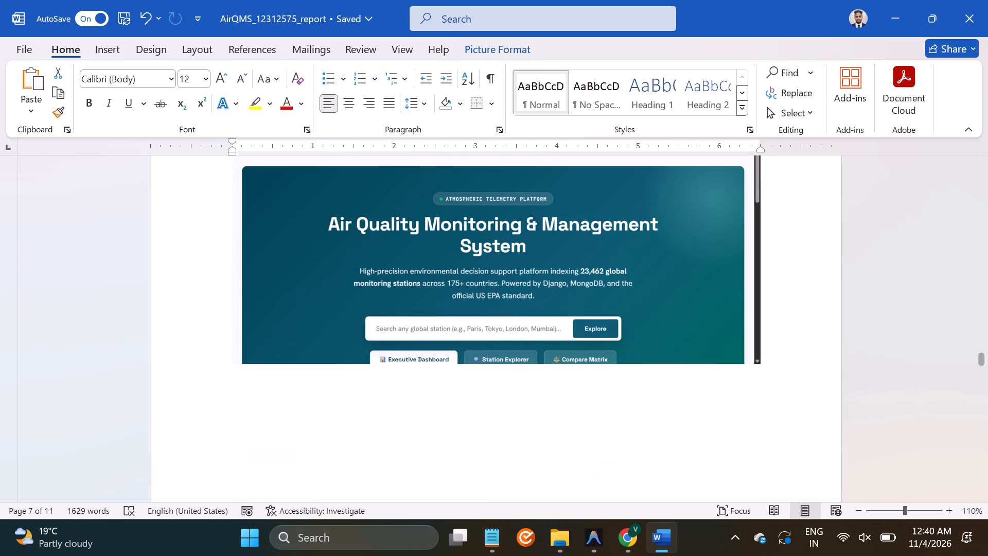
{"action": "scroll", "coordinate": [287, 555], "scroll_direction": "down", "scroll_amount": 7}
{"action": "right_click", "coordinate": [287, 555]}
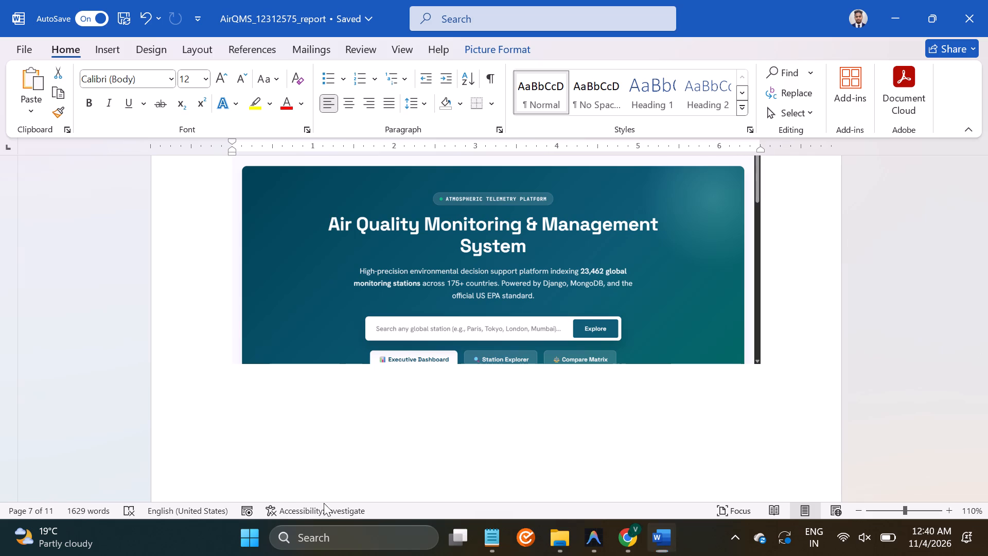
{"action": "scroll", "coordinate": [259, 369], "scroll_direction": "down", "scroll_amount": 9}
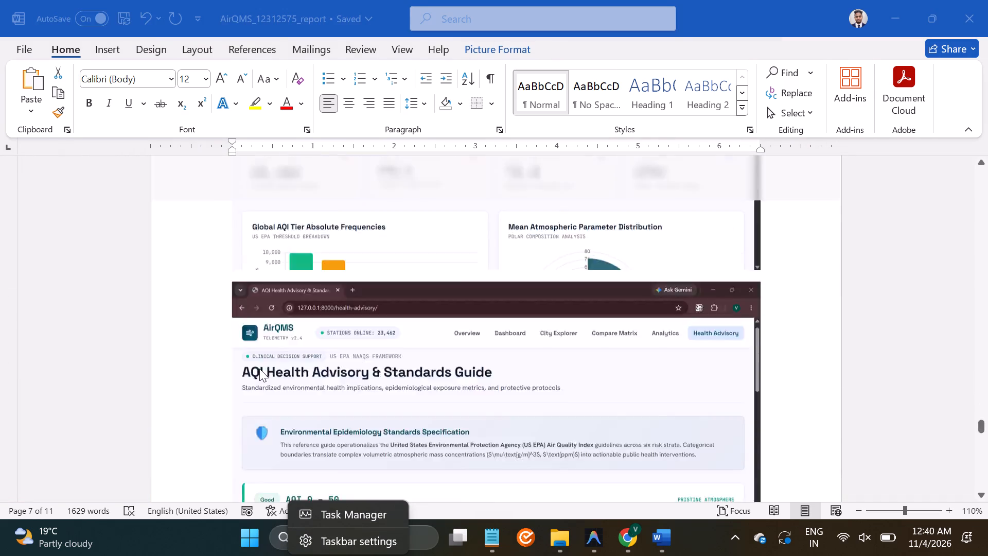
{"action": "scroll", "coordinate": [259, 369], "scroll_direction": "down", "scroll_amount": 2}
{"action": "scroll", "coordinate": [259, 369], "scroll_direction": "up", "scroll_amount": 2}
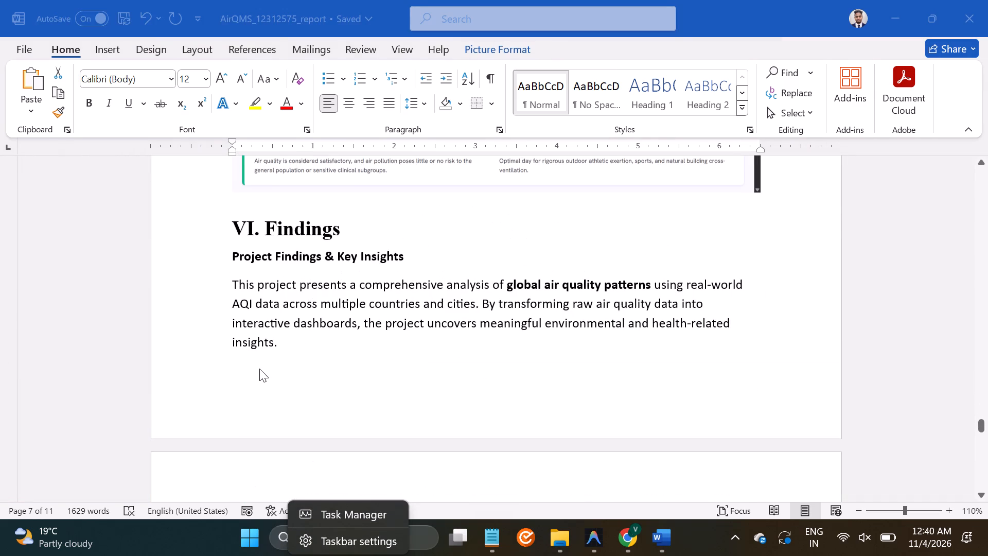
{"action": "scroll", "coordinate": [259, 369], "scroll_direction": "down", "scroll_amount": 8}
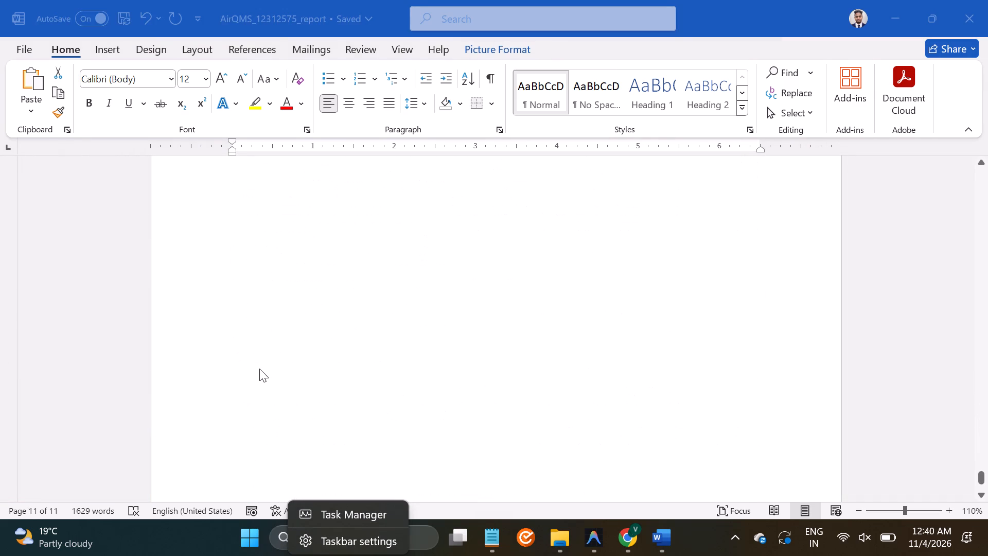
{"action": "scroll", "coordinate": [259, 369], "scroll_direction": "down", "scroll_amount": 3}
{"action": "scroll", "coordinate": [259, 369], "scroll_direction": "up", "scroll_amount": 19}
{"action": "scroll", "coordinate": [259, 369], "scroll_direction": "up", "scroll_amount": 6}
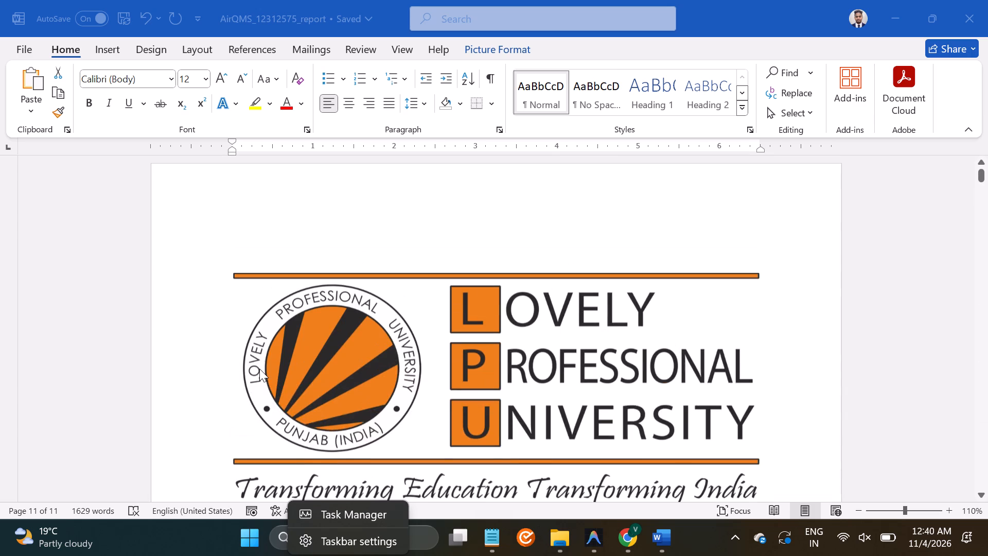
{"action": "scroll", "coordinate": [259, 369], "scroll_direction": "down", "scroll_amount": 6}
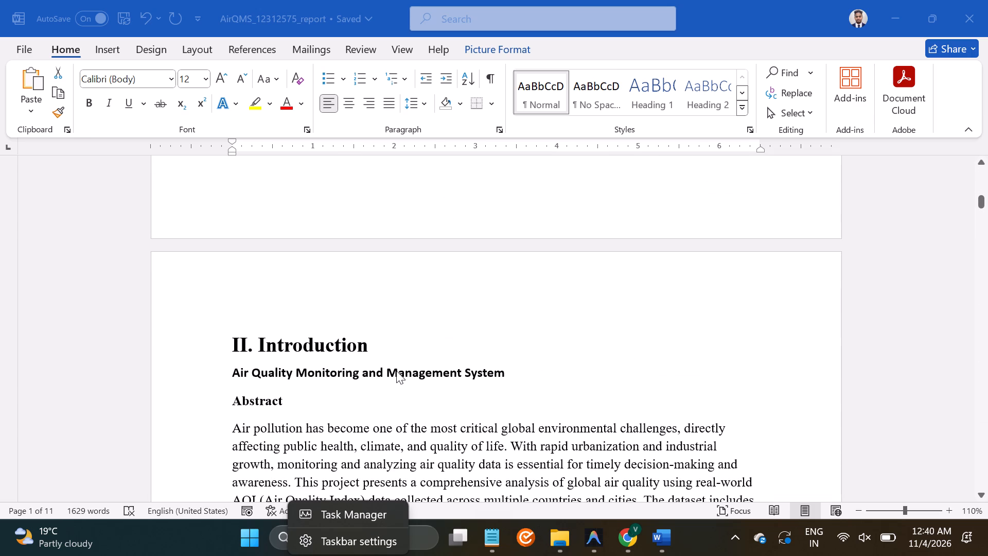
{"action": "left_click", "coordinate": [460, 348]}
{"action": "scroll", "coordinate": [460, 348], "scroll_direction": "down", "scroll_amount": 1}
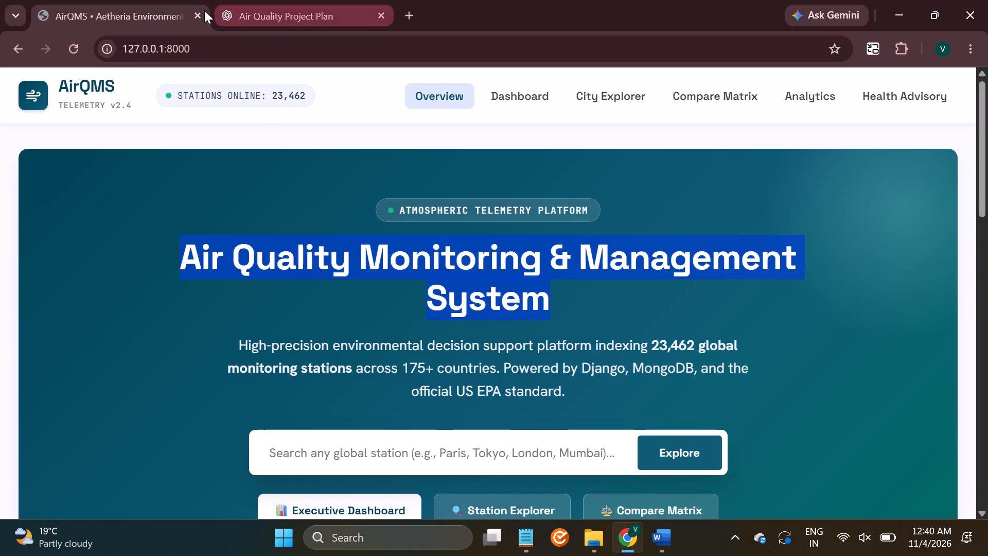
In Chrome, close the AirQMS site tab and keep the "Air Quality Project Plan" chat open.
{"action": "left_click", "coordinate": [190, 15]}
{"action": "left_click", "coordinate": [192, 16]}
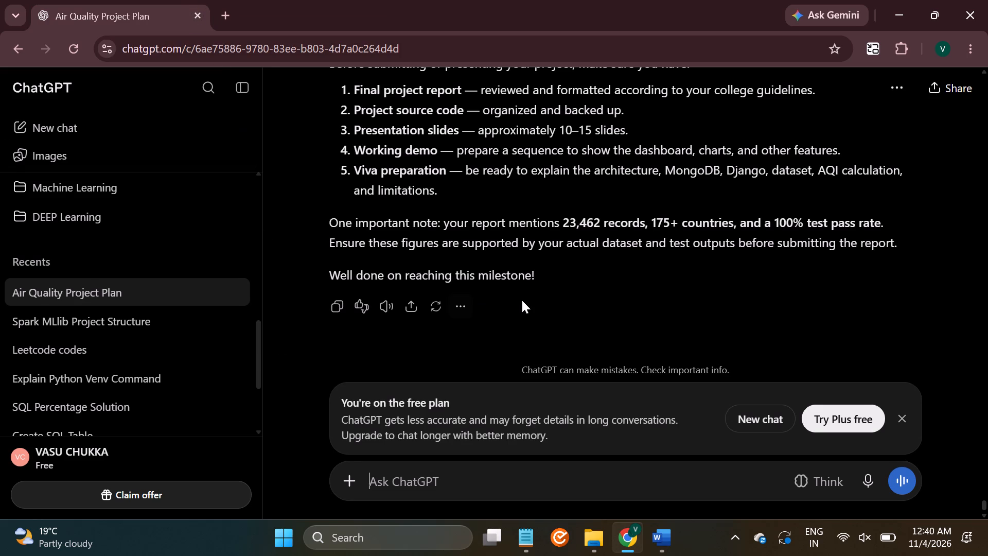
{"action": "scroll", "coordinate": [522, 300], "scroll_direction": "down", "scroll_amount": 2}
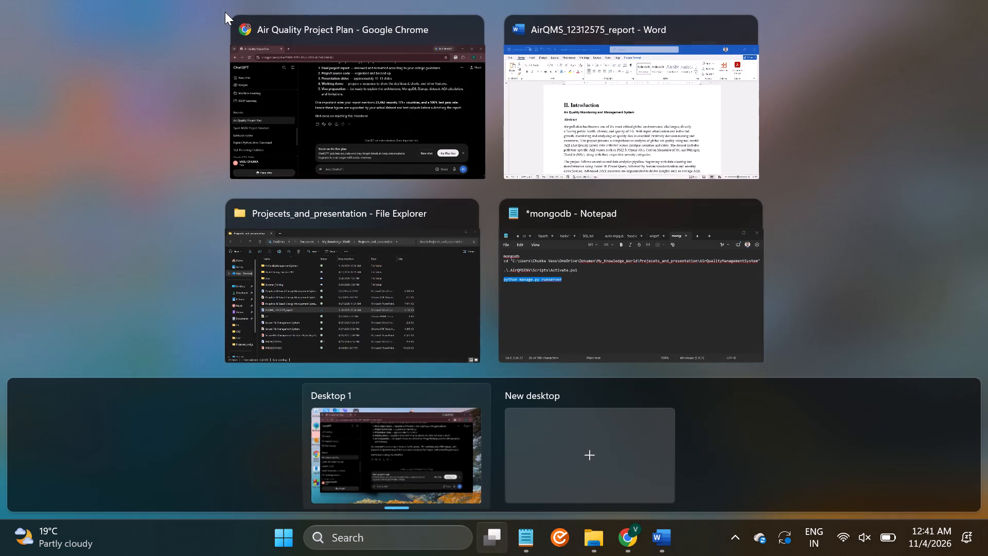
Switch back to the AirQMS report document in Word.
{"action": "left_click", "coordinate": [640, 116]}
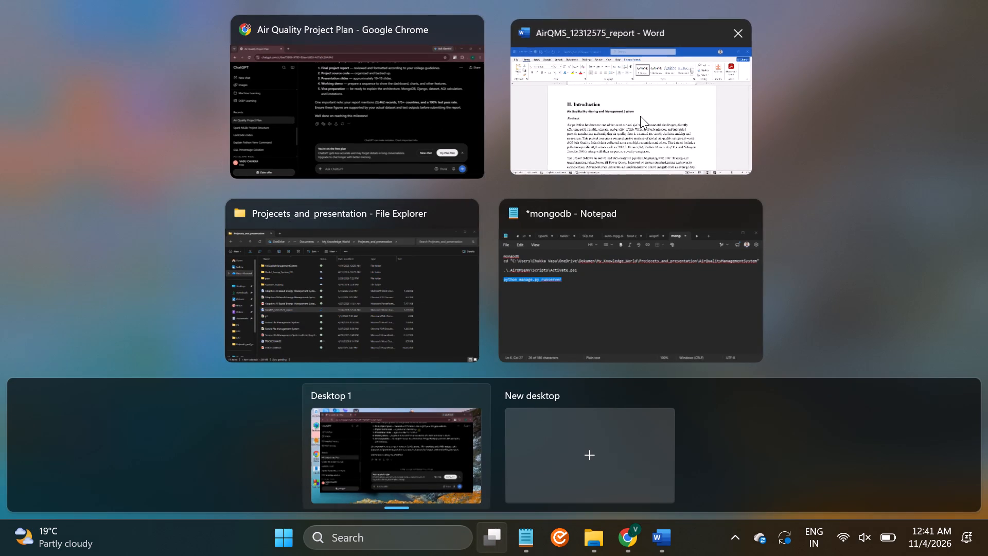
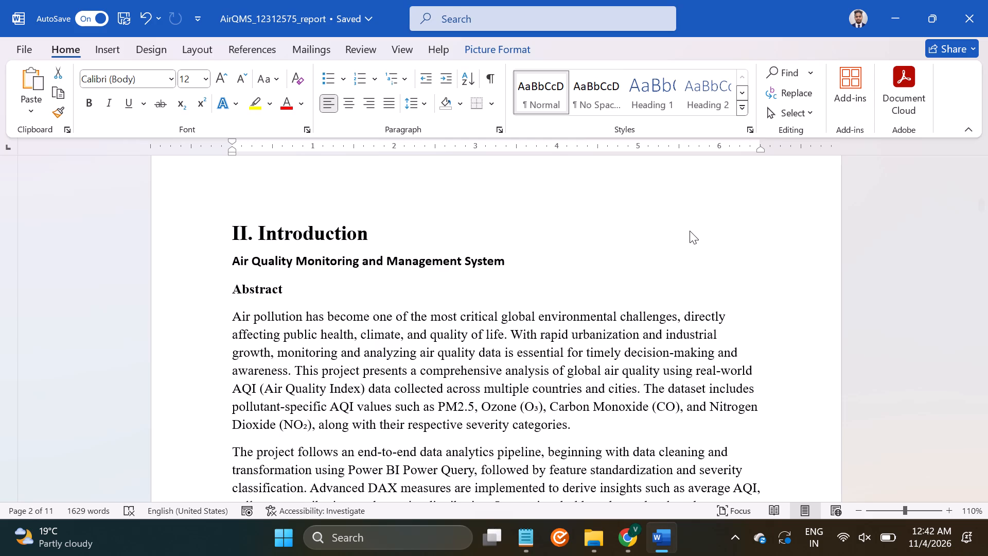
Reread the report's Introduction opening, covering the Abstract, the Keywords and the start of section 1.
{"action": "scroll", "coordinate": [663, 310], "scroll_direction": "down", "scroll_amount": 1}
{"action": "scroll", "coordinate": [663, 310], "scroll_direction": "up", "scroll_amount": 1}
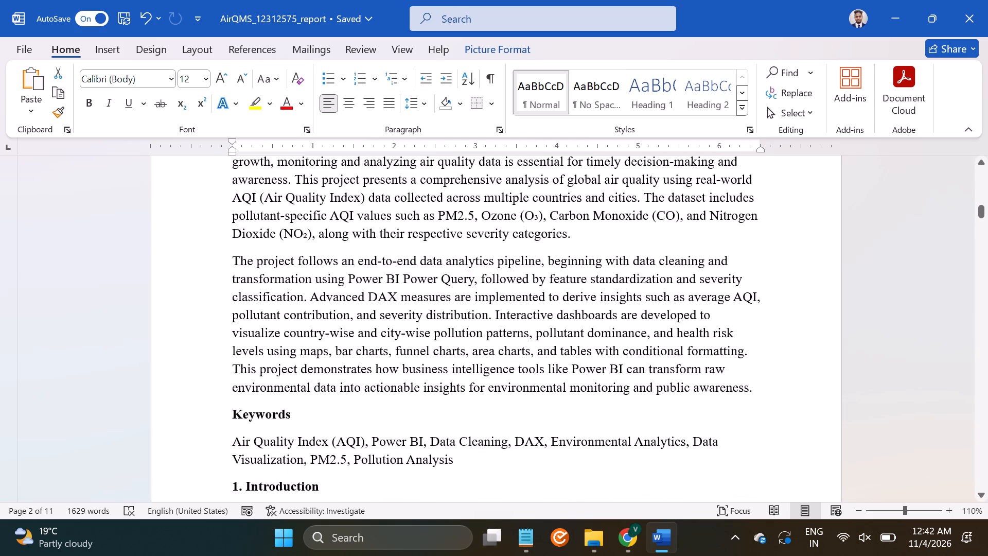
{"action": "scroll", "coordinate": [663, 310], "scroll_direction": "up", "scroll_amount": 1}
{"action": "scroll", "coordinate": [663, 310], "scroll_direction": "down", "scroll_amount": 4}
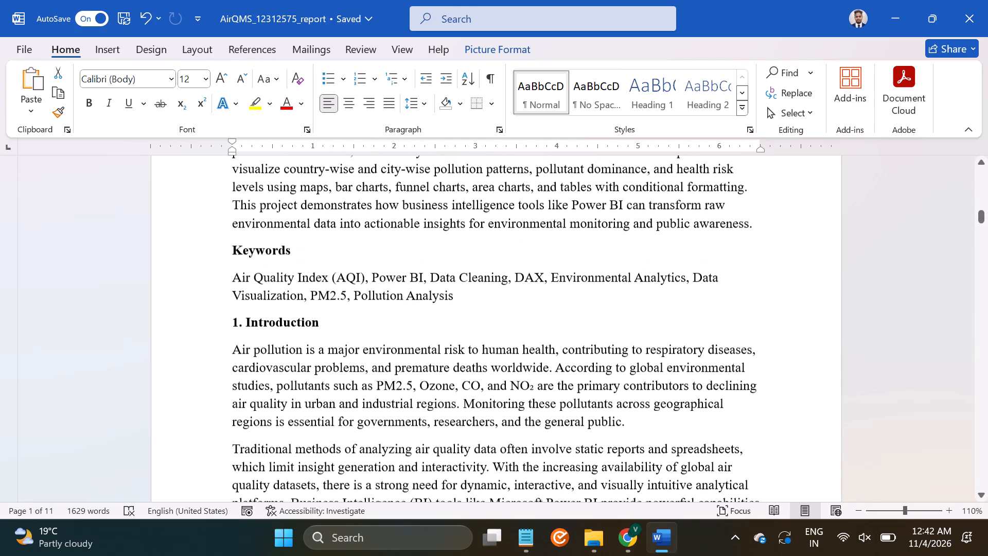
{"action": "scroll", "coordinate": [663, 310], "scroll_direction": "up", "scroll_amount": 3}
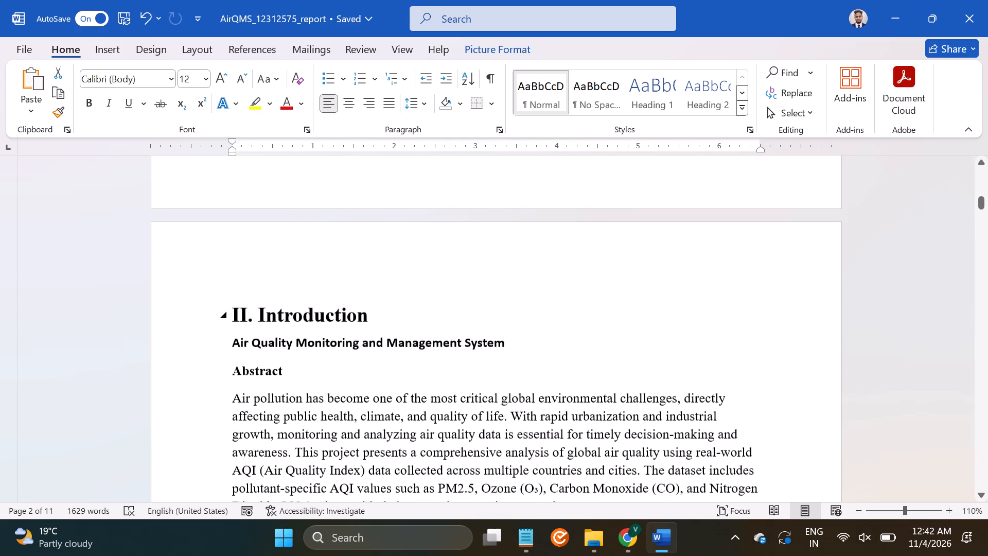
{"action": "scroll", "coordinate": [663, 310], "scroll_direction": "down", "scroll_amount": 1}
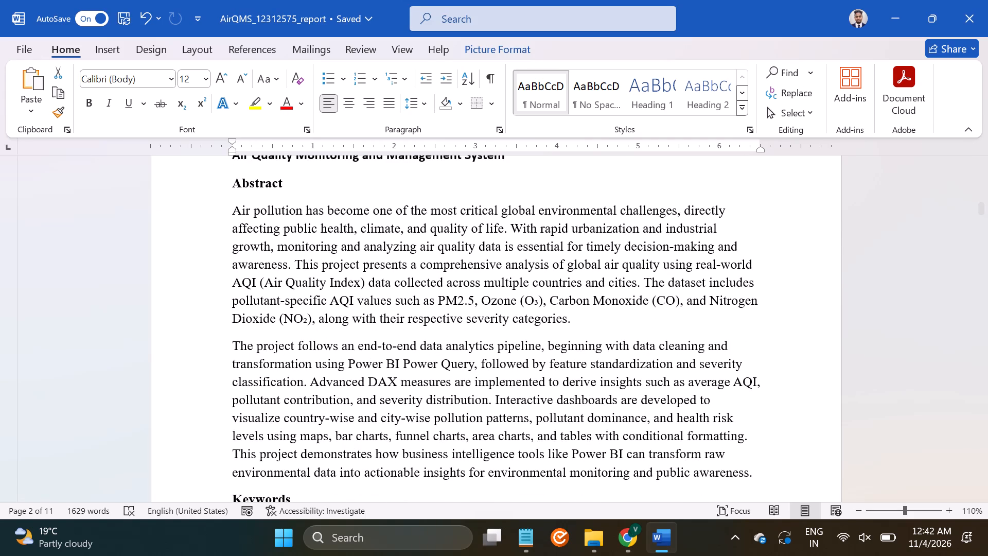
{"action": "scroll", "coordinate": [663, 310], "scroll_direction": "up", "scroll_amount": 1}
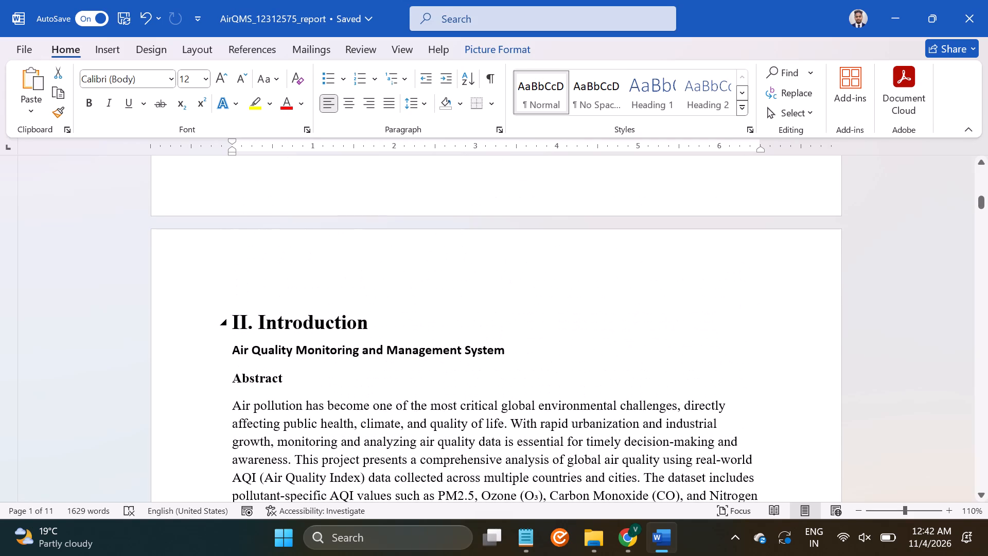
Review the report from the Dataset Description through the dashboard design sections to the Analytics and Health Advisory page screenshots.
{"action": "scroll", "coordinate": [663, 310], "scroll_direction": "down", "scroll_amount": 6}
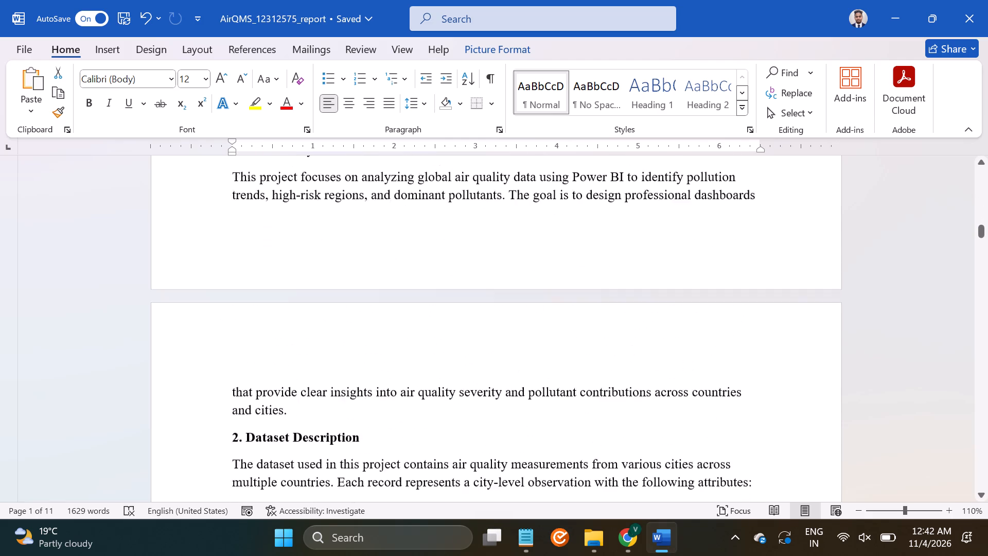
{"action": "scroll", "coordinate": [663, 310], "scroll_direction": "down", "scroll_amount": 6}
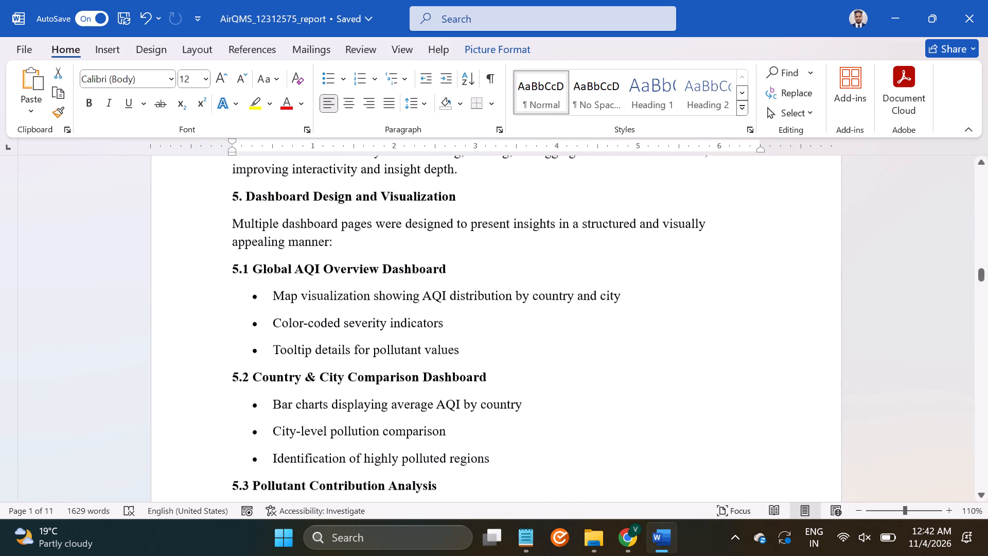
{"action": "scroll", "coordinate": [663, 310], "scroll_direction": "down", "scroll_amount": 9}
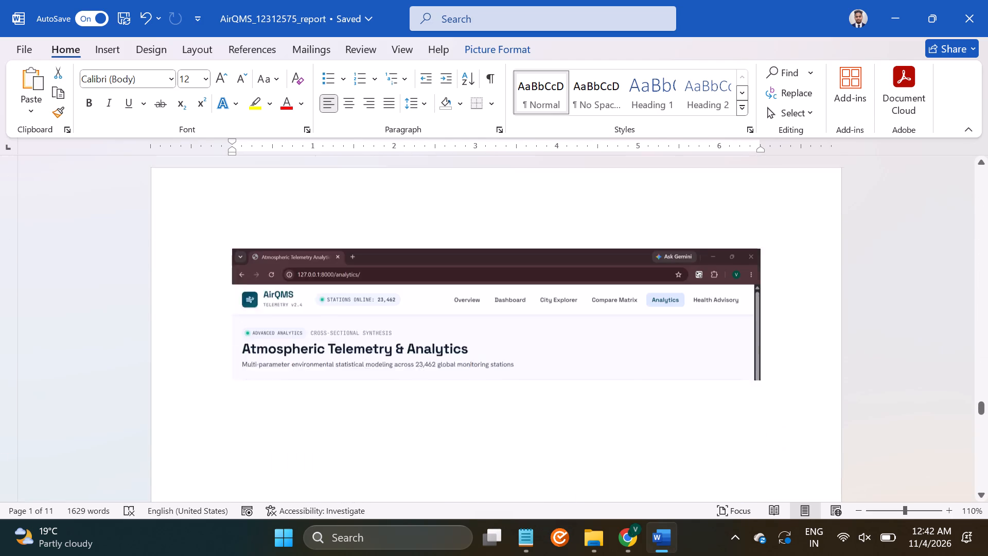
{"action": "scroll", "coordinate": [663, 310], "scroll_direction": "down", "scroll_amount": 3}
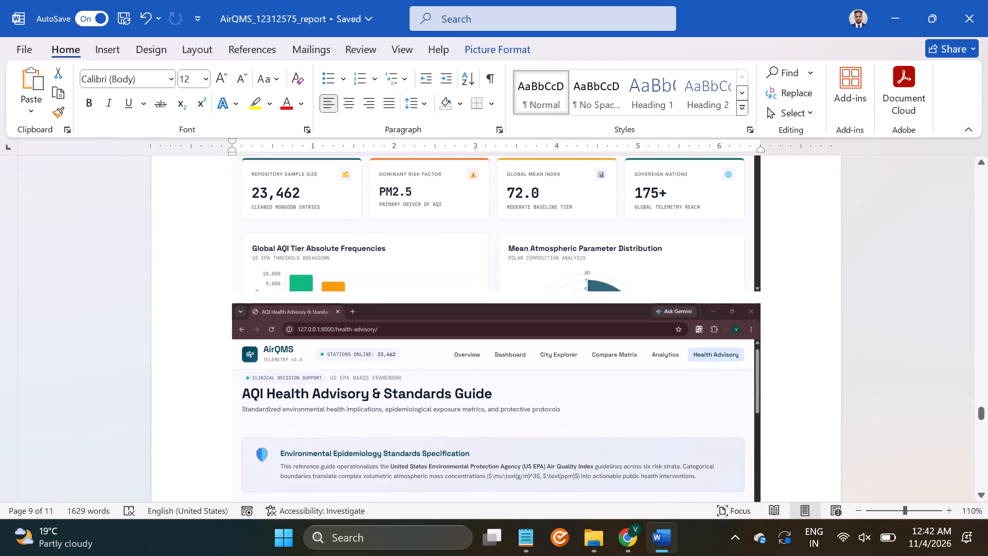
{"action": "left_click", "coordinate": [787, 290]}
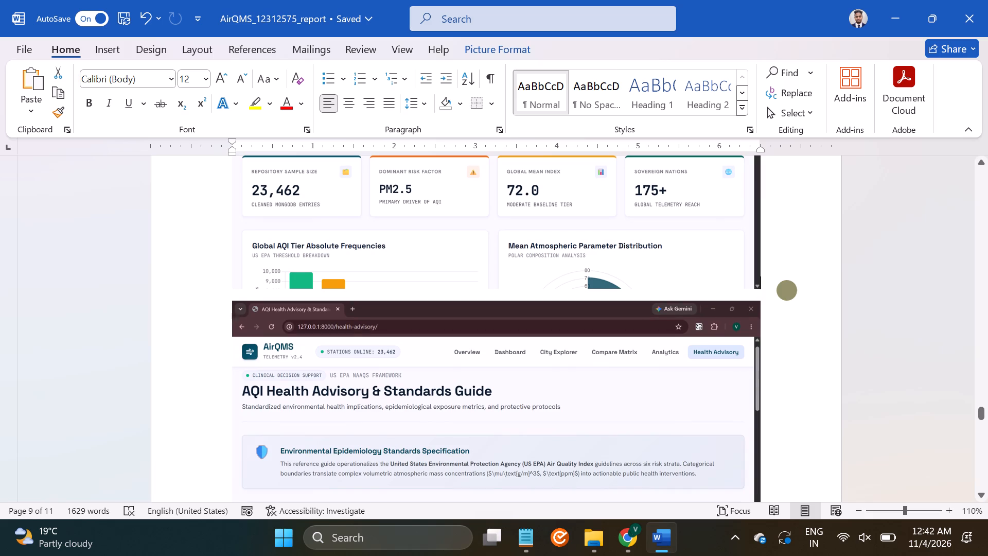
{"action": "scroll", "coordinate": [787, 290], "scroll_direction": "down", "scroll_amount": 1}
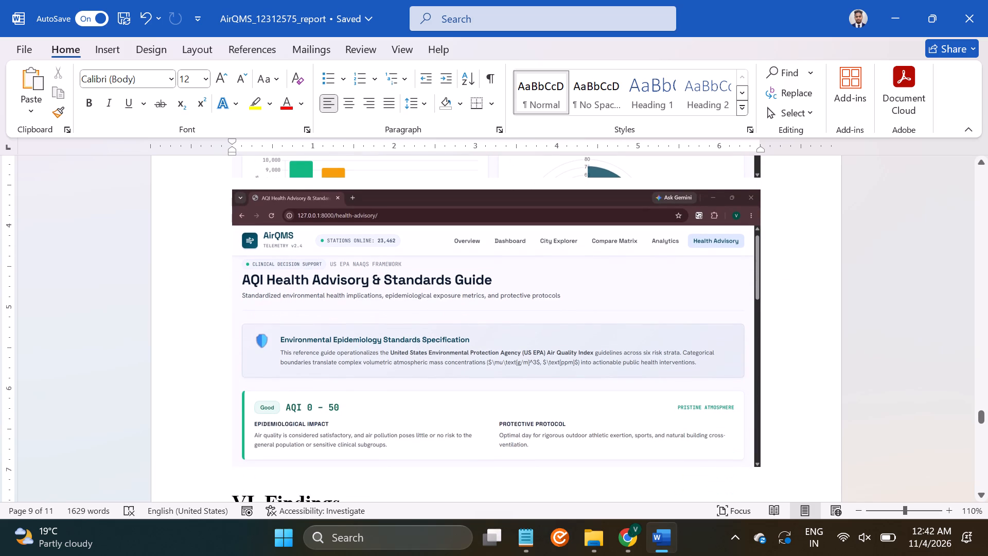
{"action": "scroll", "coordinate": [787, 290], "scroll_direction": "down", "scroll_amount": 1}
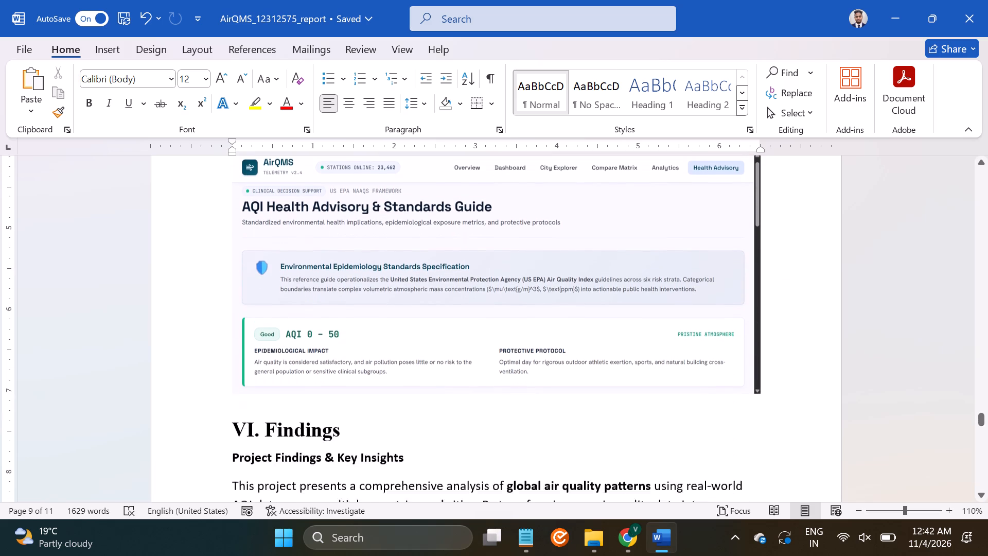
Review the VI. Findings section, from the project findings and city-level insights to Dashboard & Visualization Effectiveness on the last page.
{"action": "scroll", "coordinate": [787, 290], "scroll_direction": "down", "scroll_amount": 4}
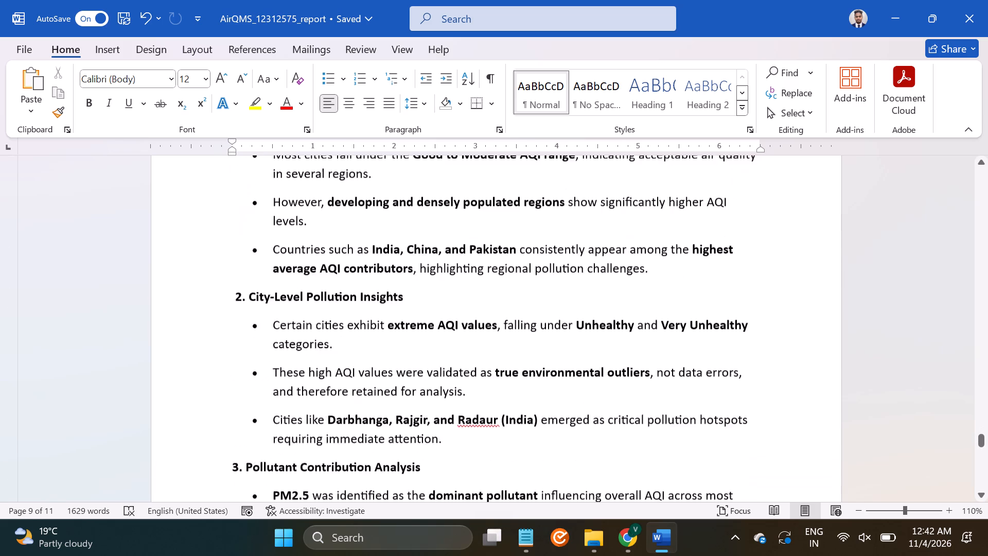
{"action": "scroll", "coordinate": [787, 290], "scroll_direction": "down", "scroll_amount": 5}
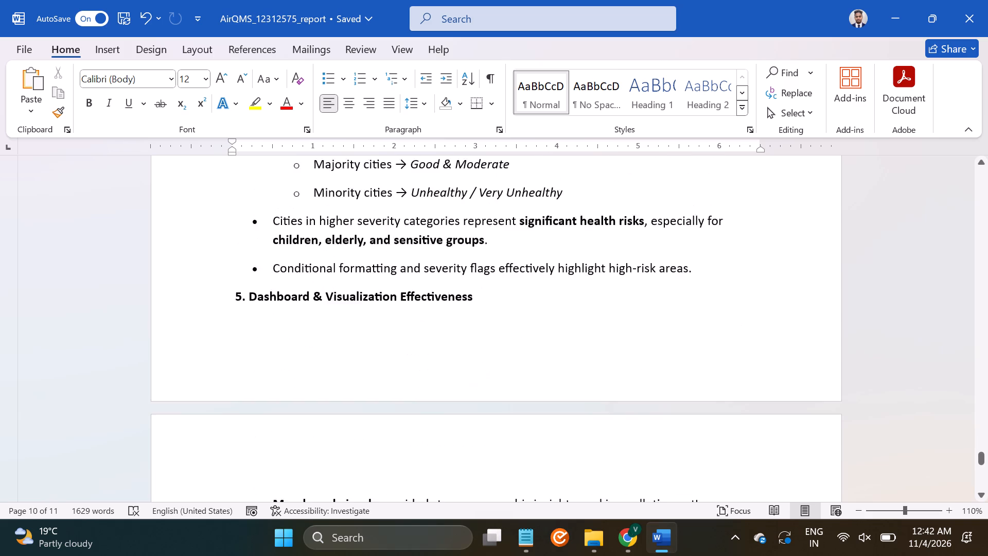
{"action": "scroll", "coordinate": [787, 290], "scroll_direction": "down", "scroll_amount": 3}
{"action": "scroll", "coordinate": [791, 258], "scroll_direction": "up", "scroll_amount": 6}
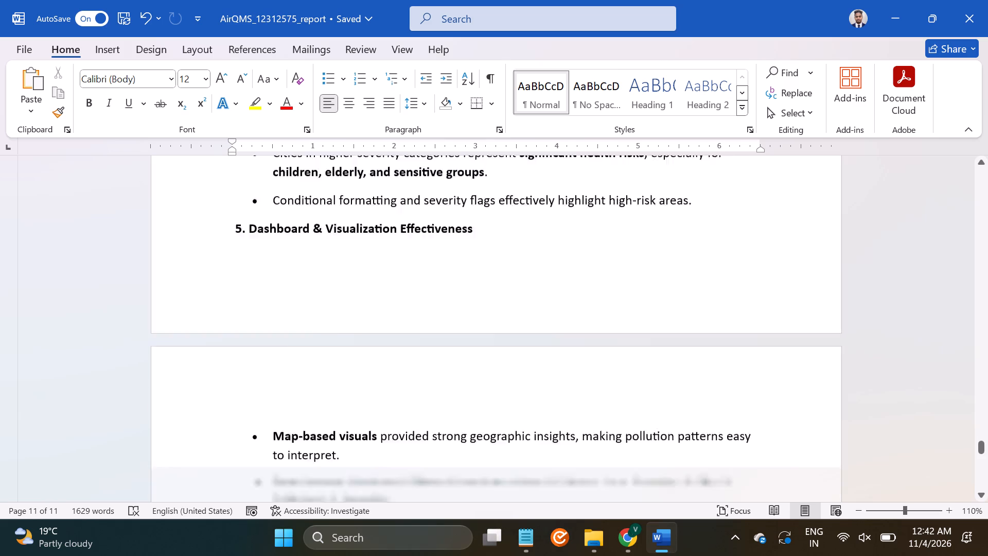
{"action": "scroll", "coordinate": [791, 258], "scroll_direction": "up", "scroll_amount": 4}
Close the AirQMS report document window in Word.
{"action": "left_click", "coordinate": [974, 1]}
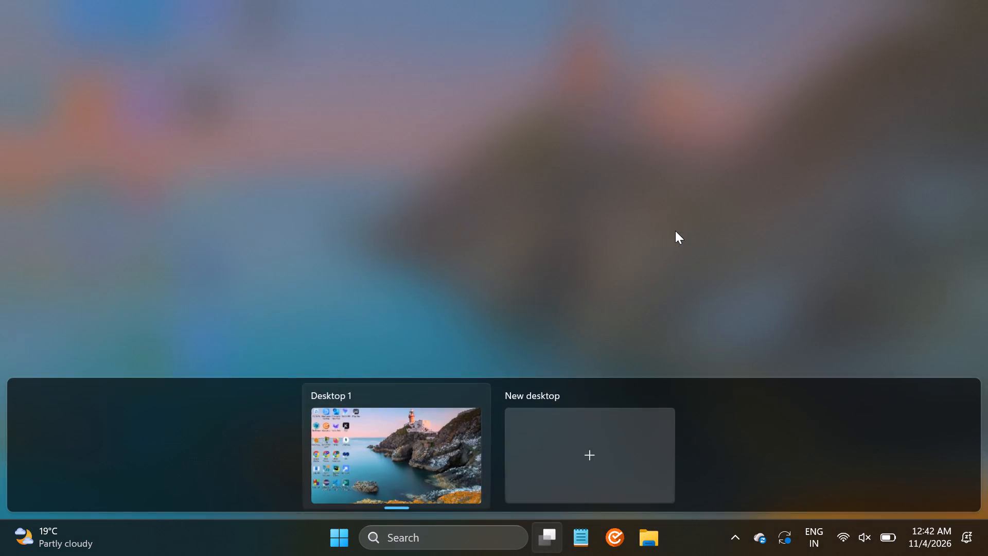
Leave Task View and refresh the desktop.
{"action": "left_click", "coordinate": [675, 231]}
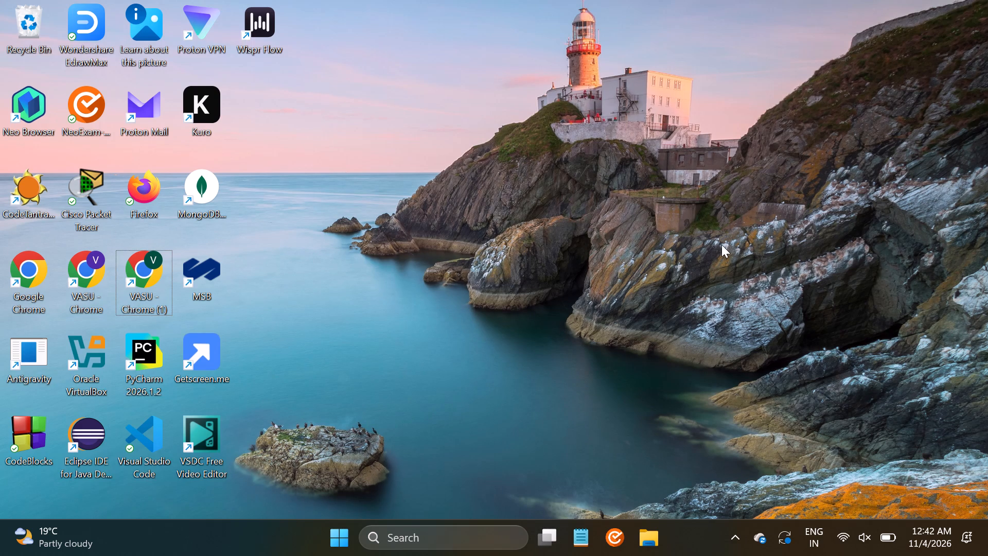
{"action": "left_click", "coordinate": [721, 245]}
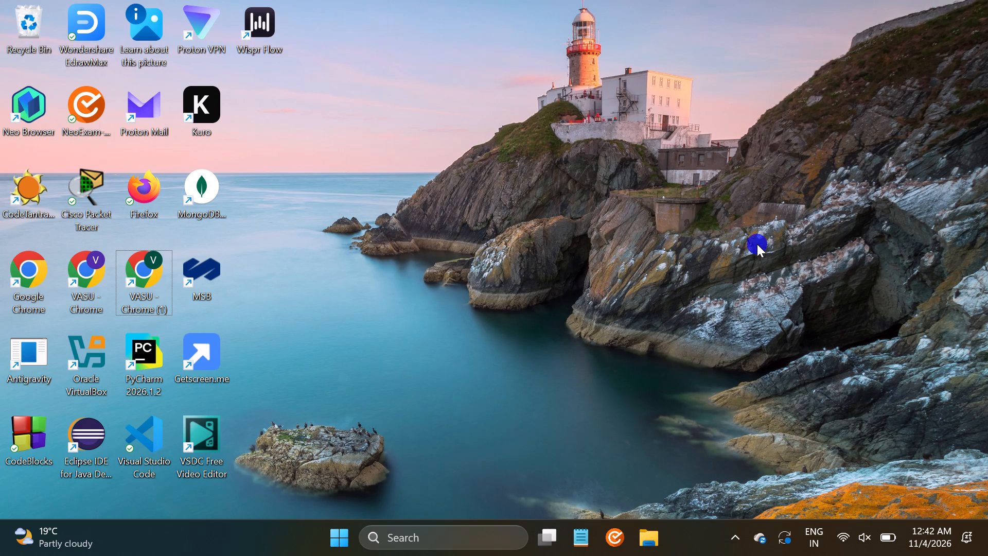
{"action": "right_click", "coordinate": [757, 244]}
{"action": "right_click", "coordinate": [757, 244]}
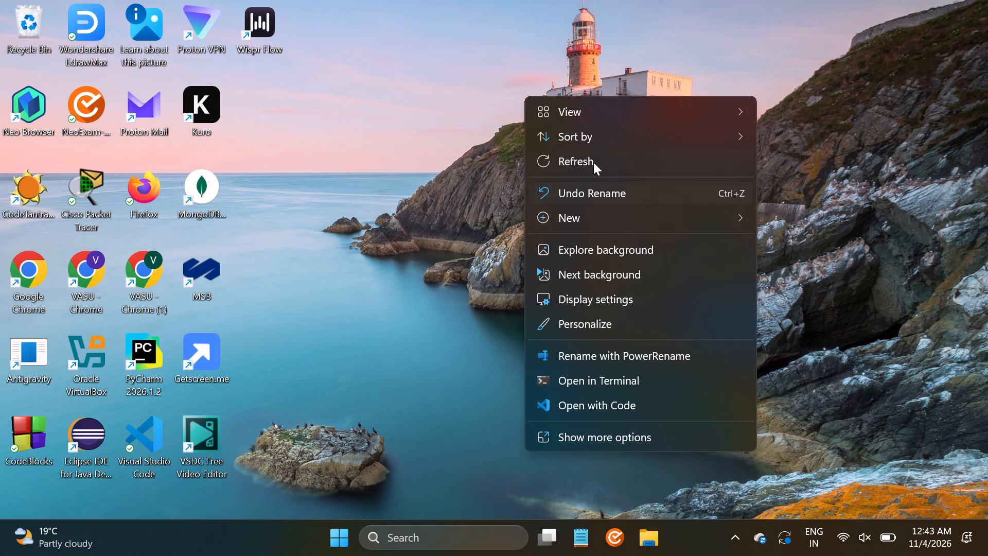
{"action": "left_click", "coordinate": [593, 162]}
Turn off the computer's Wi-Fi connection.
{"action": "left_click", "coordinate": [847, 535]}
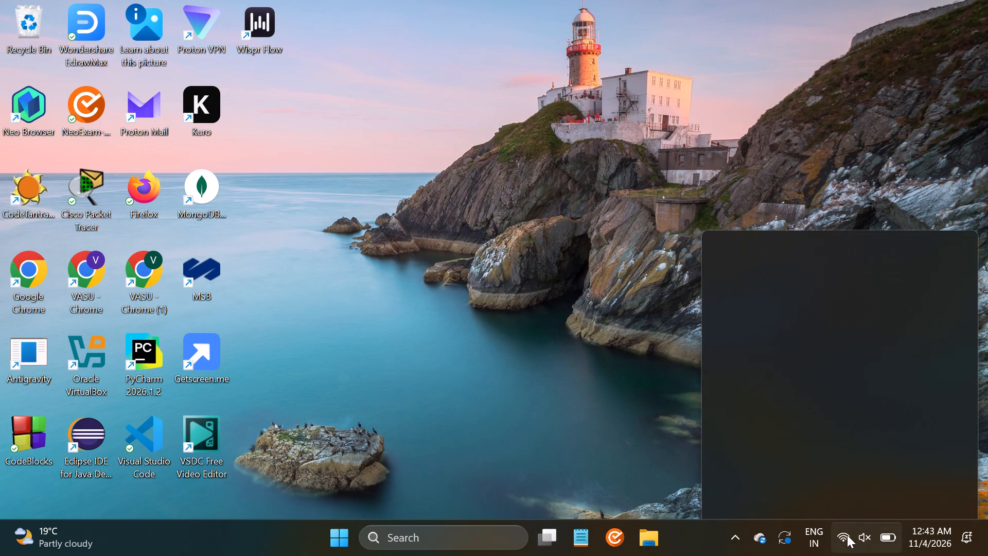
{"action": "left_click", "coordinate": [753, 251]}
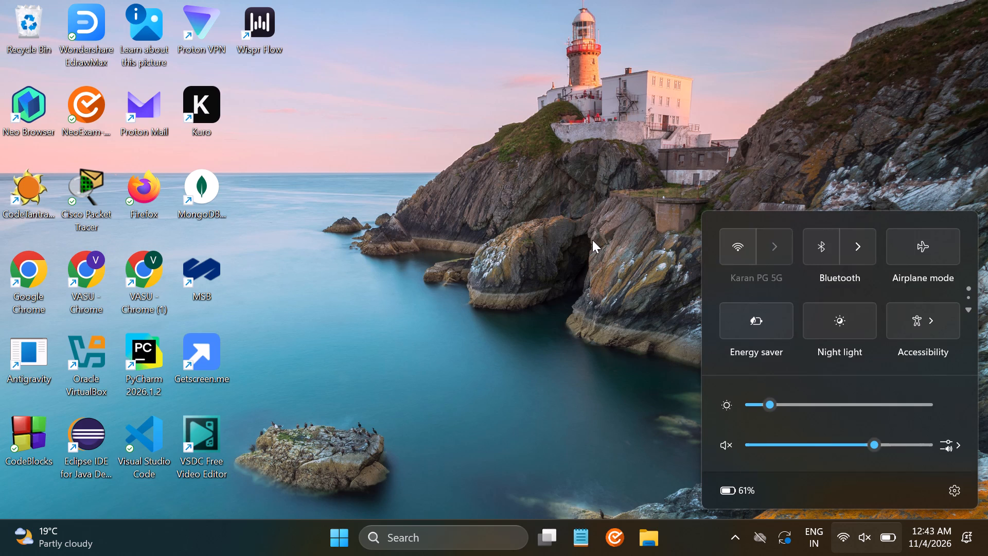
{"action": "left_click", "coordinate": [592, 240]}
Refresh the desktop again.
{"action": "right_click", "coordinate": [592, 240]}
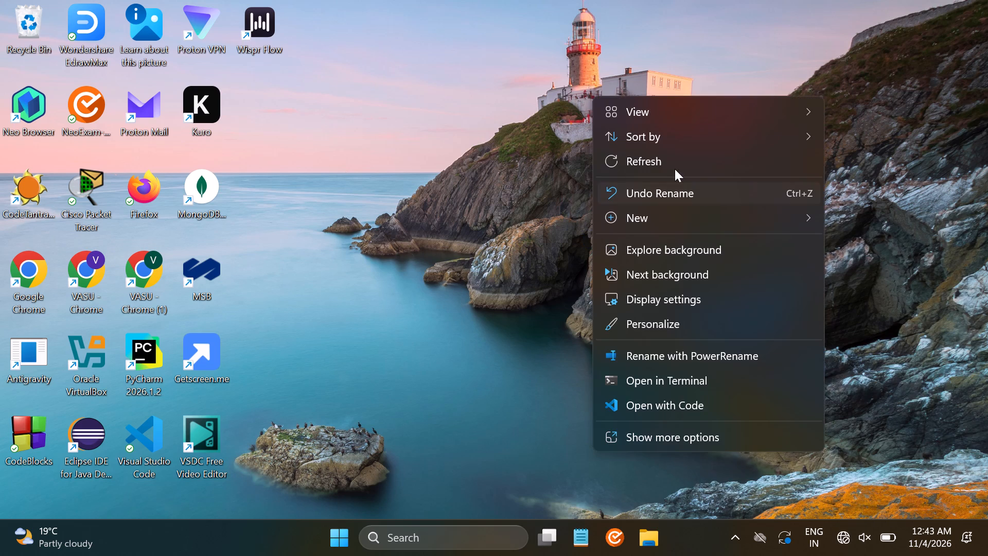
{"action": "left_click", "coordinate": [648, 153]}
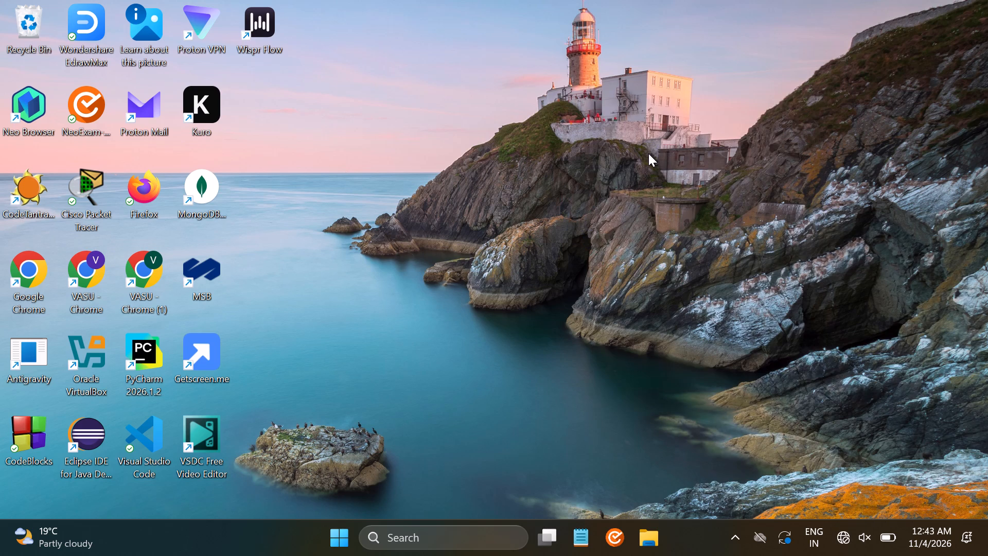
Shut down the PC, even though another user is still signed in.
{"action": "key", "text": "super+x"}
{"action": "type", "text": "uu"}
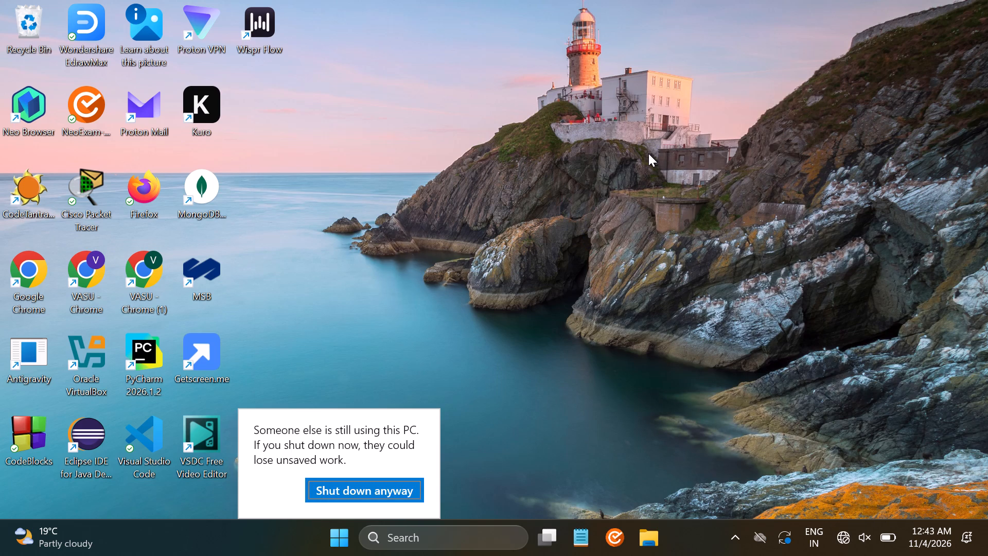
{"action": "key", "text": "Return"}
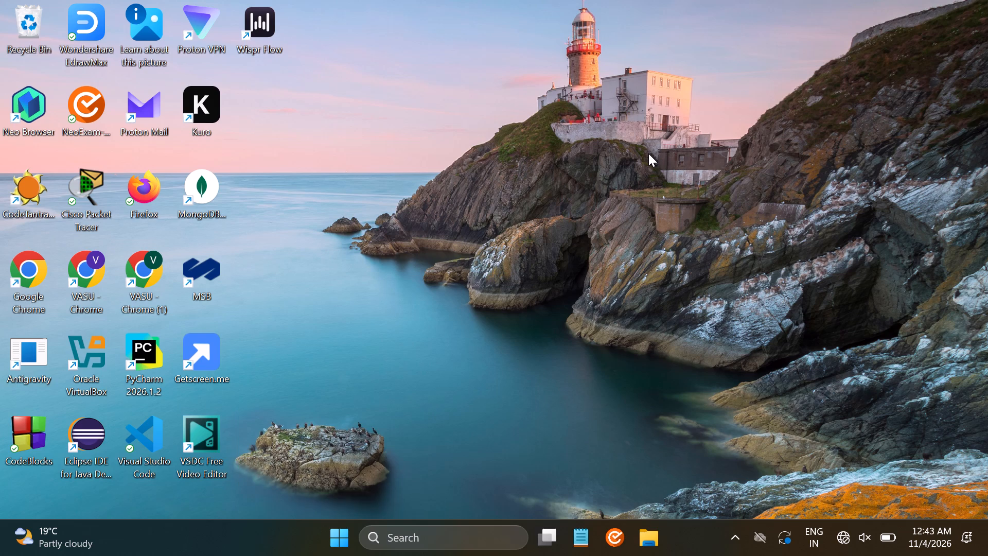